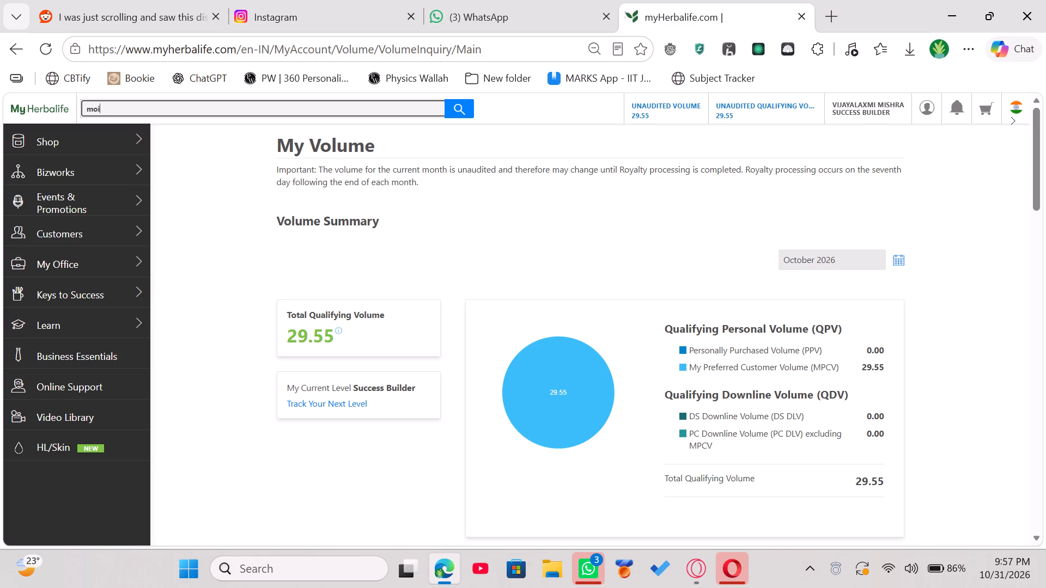
Search the shop for "moisturizer" and add one vritilife Moisturizer to the cart.
key("t")
key("y")
key("BackSpace")
type("urizer")
key("Return")
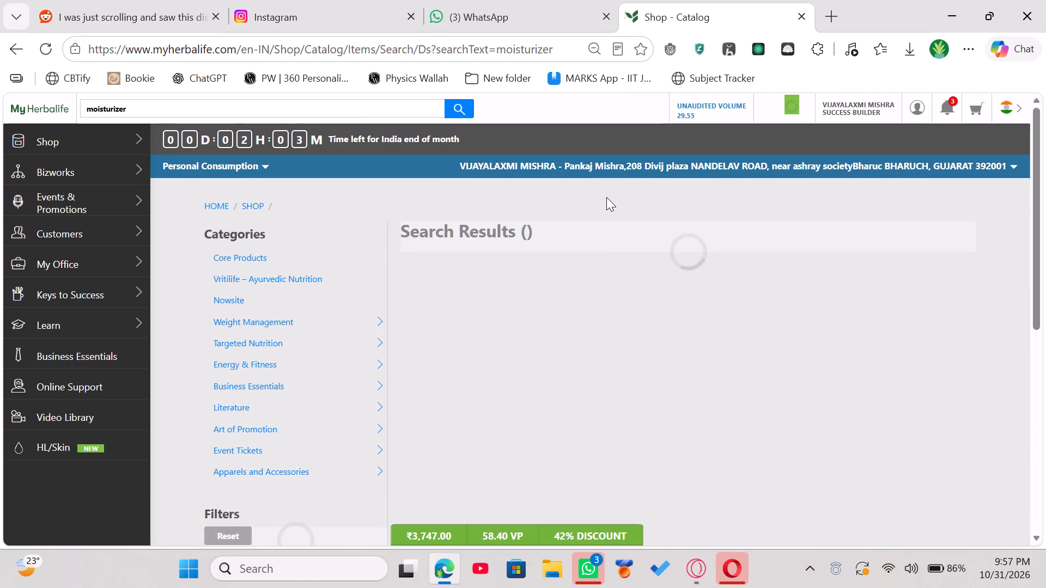
scroll(625, 280, "down", 1)
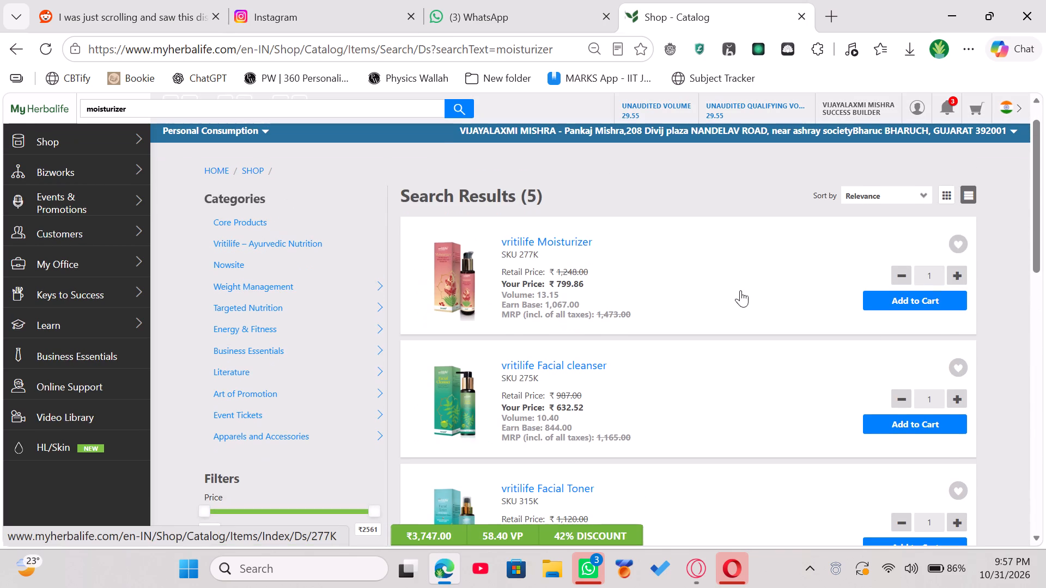
left_click(923, 306)
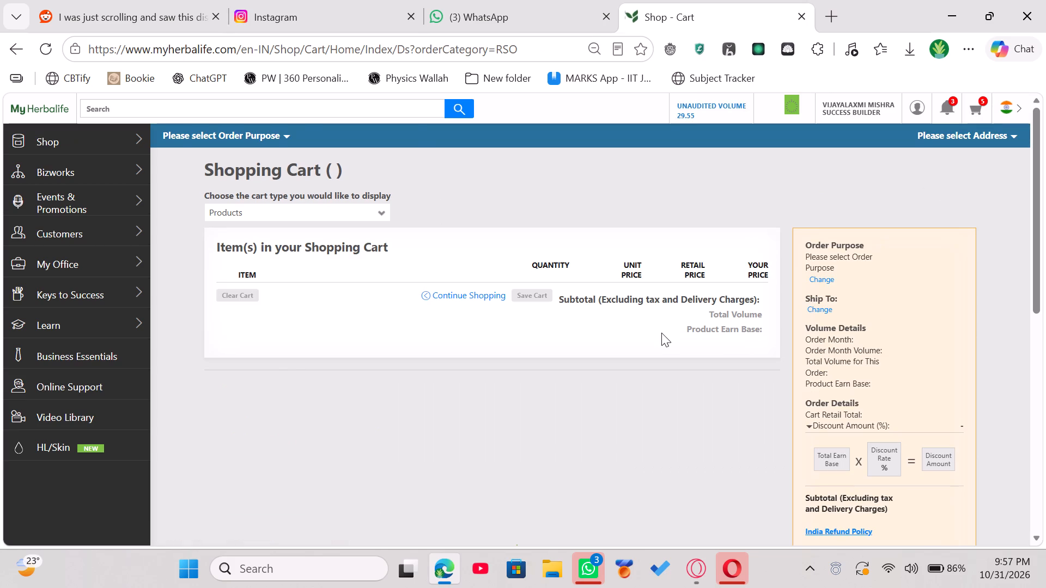
Review the items, prices and volume details in the shopping cart.
scroll(661, 333, "down", 2)
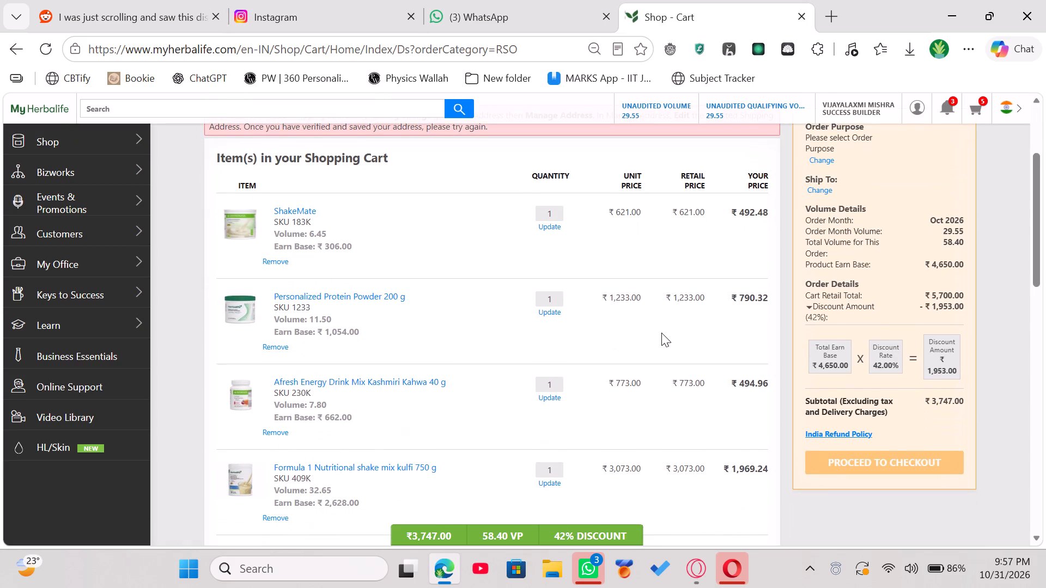
scroll(661, 333, "down", 1)
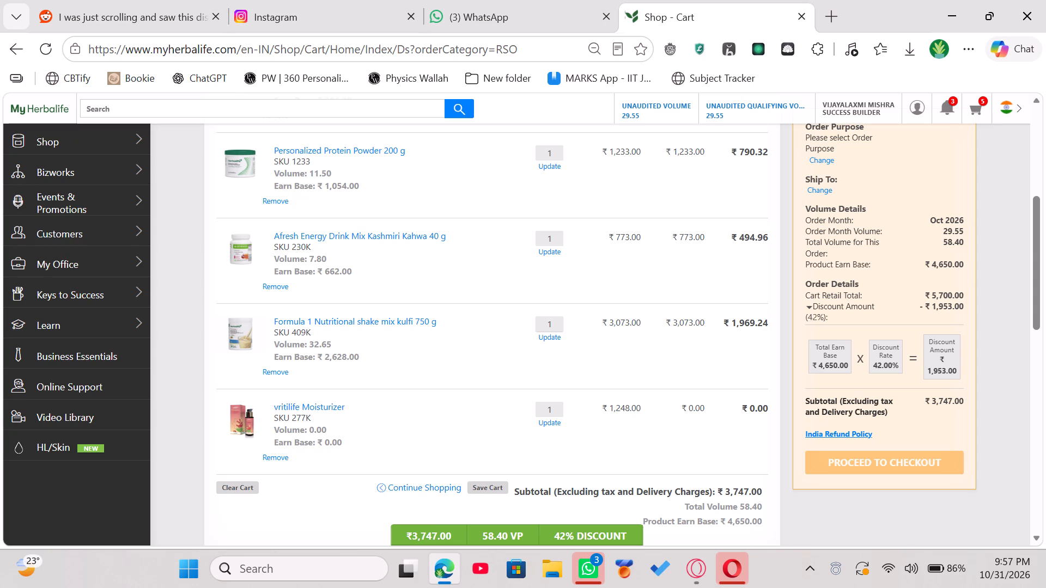
scroll(556, 324, "up", 2)
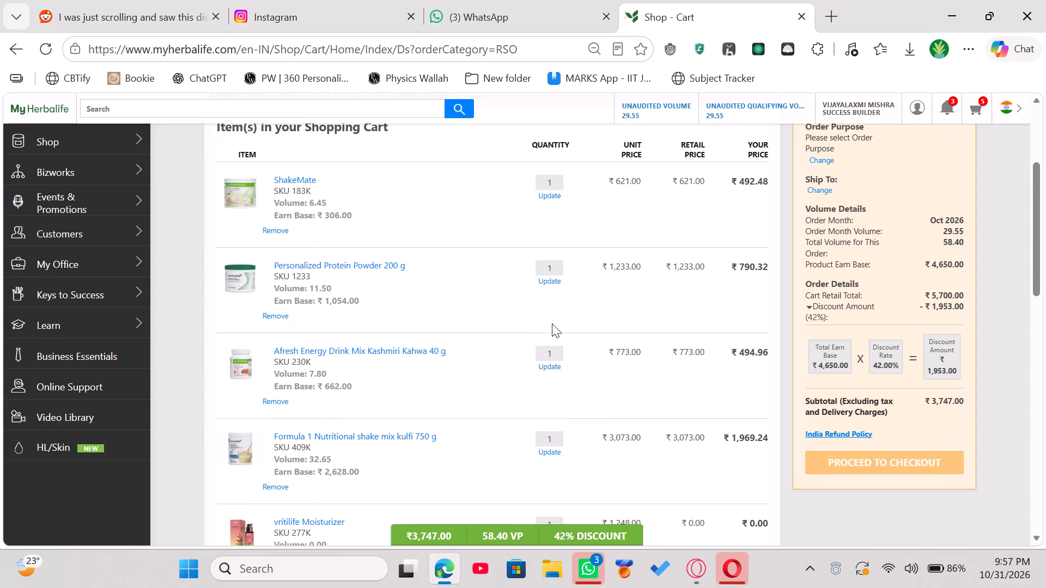
scroll(383, 437, "down", 1)
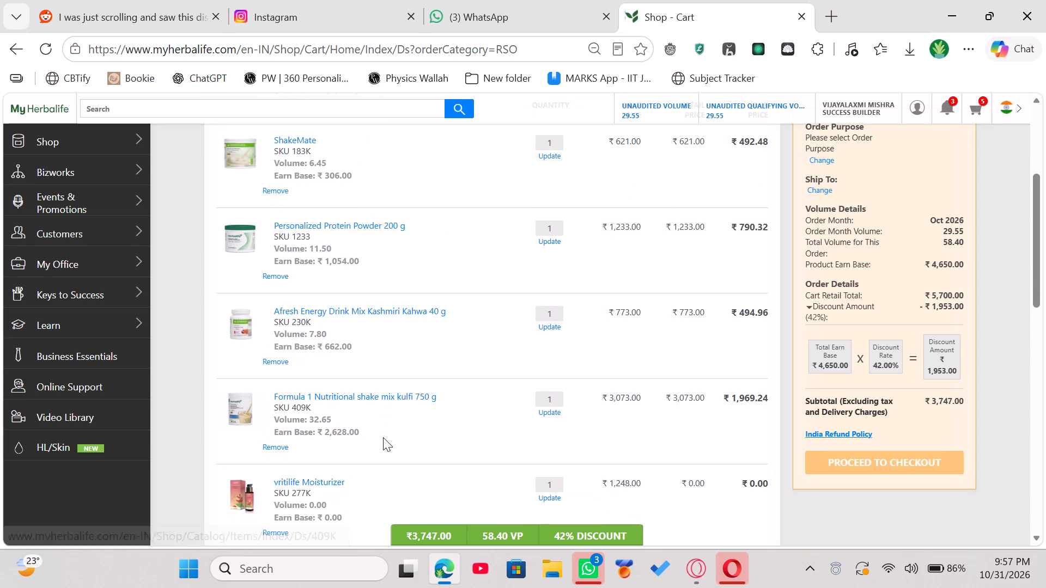
scroll(383, 437, "down", 1)
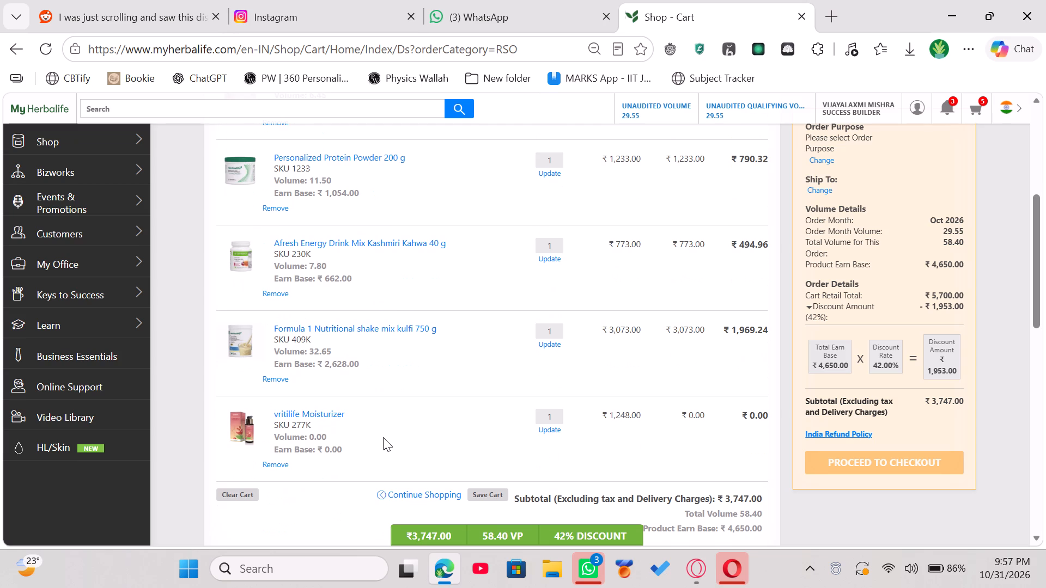
scroll(419, 342, "up", 1)
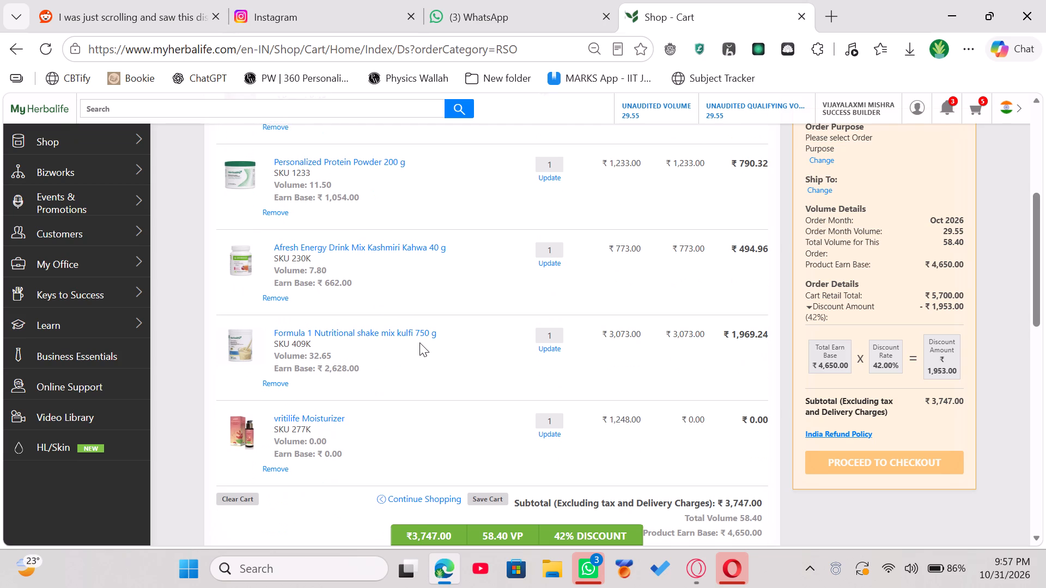
scroll(419, 342, "up", 2)
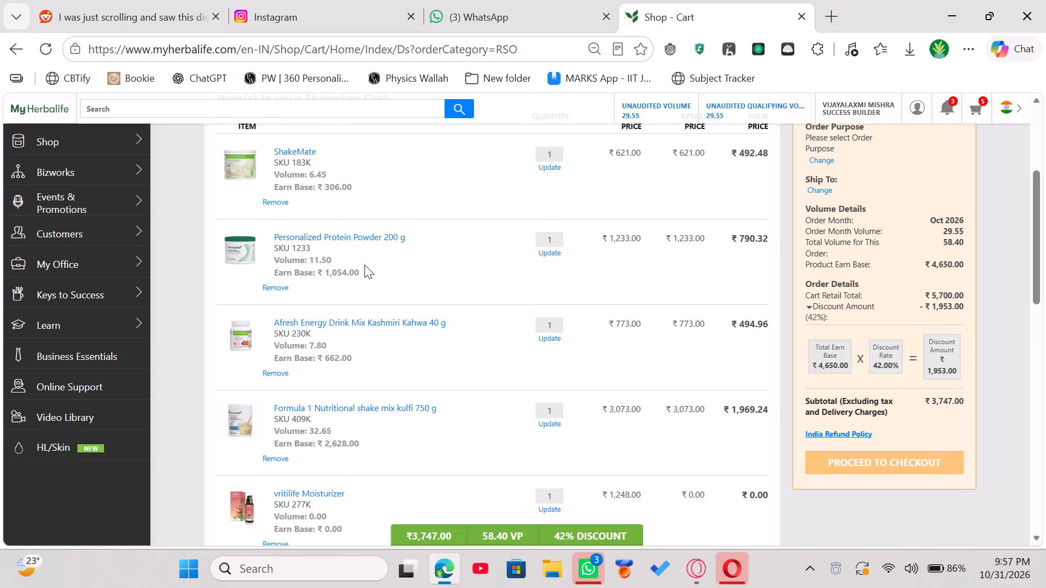
scroll(364, 265, "up", 2)
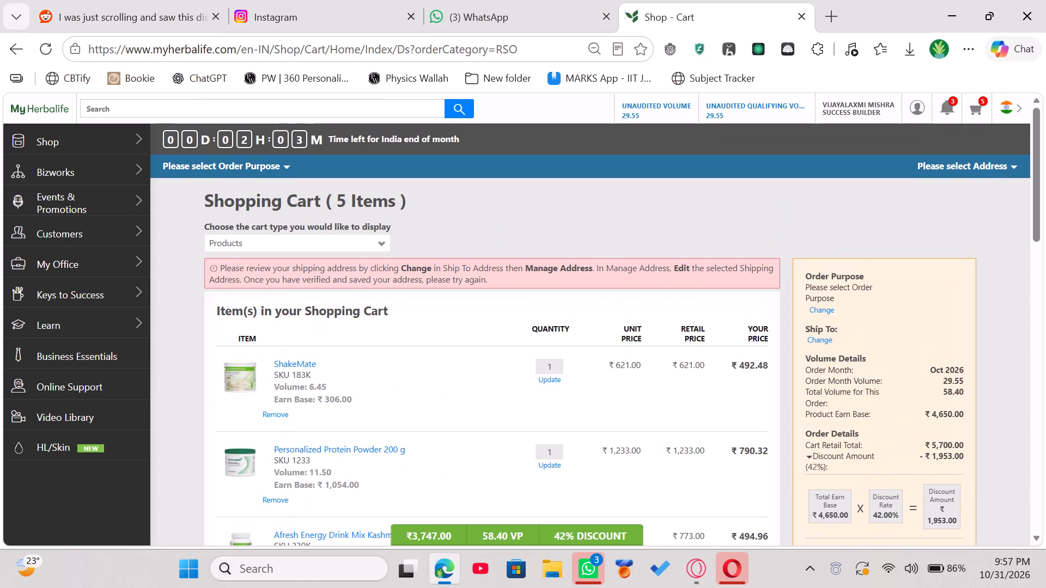
Remove Afresh Energy Drink Mix Kashmiri Kahwa 40 g from the shopping cart.
scroll(364, 265, "down", 2)
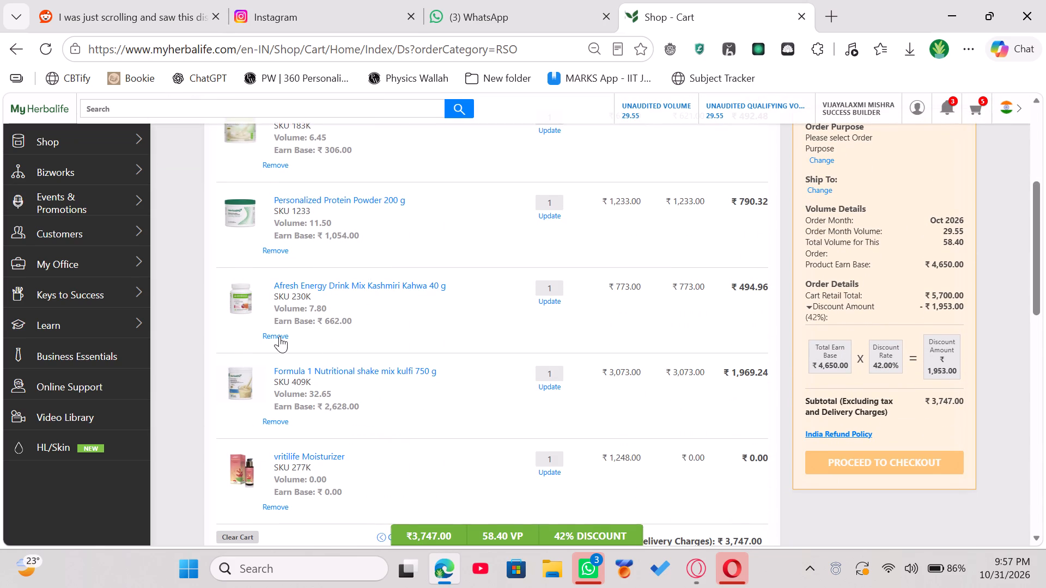
left_click(279, 336)
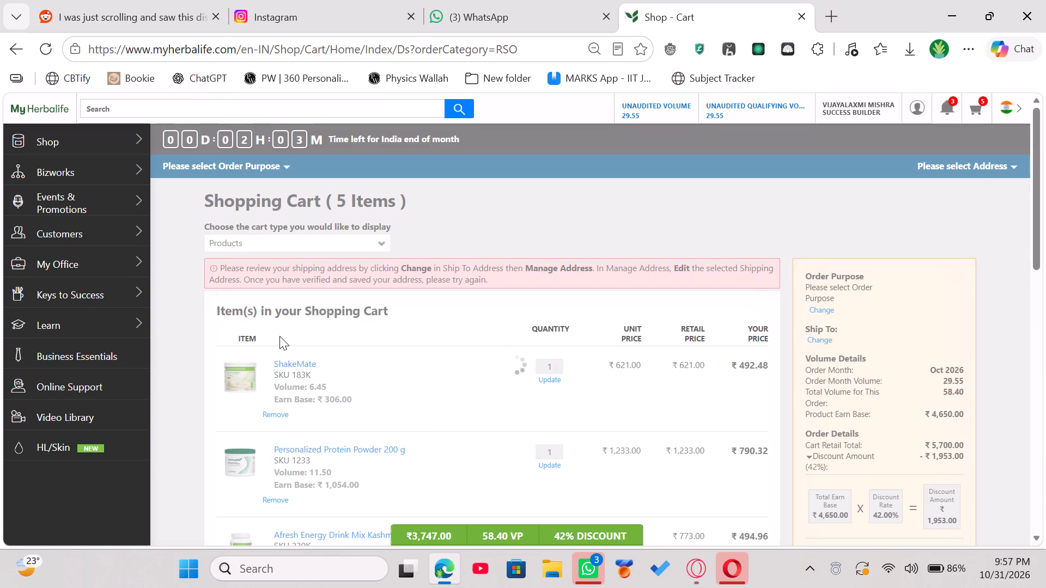
Check the remaining cart items, the order summary and the recommended products.
scroll(279, 336, "down", 7)
scroll(279, 336, "up", 2)
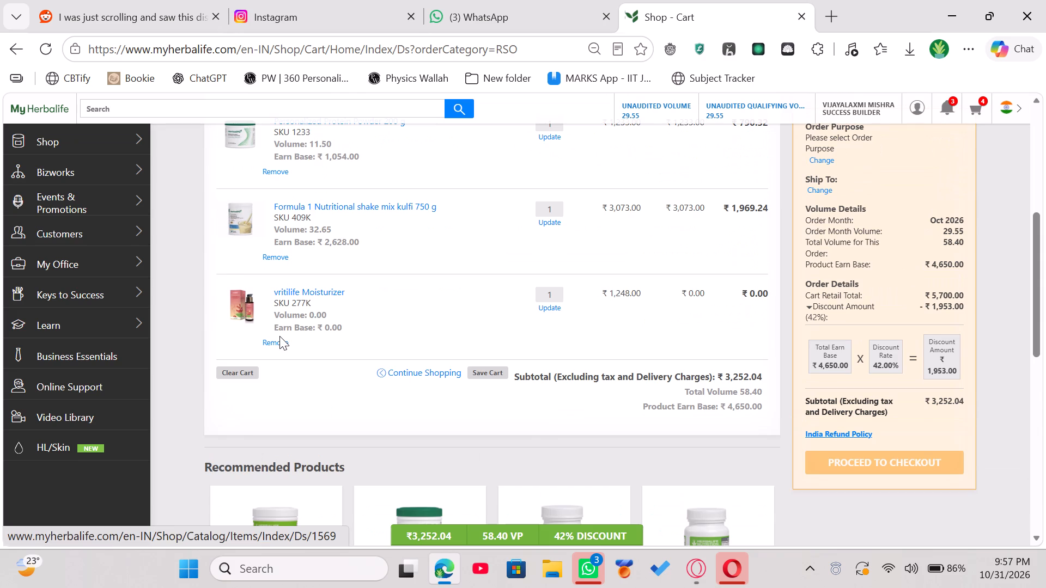
scroll(279, 336, "up", 1)
scroll(372, 340, "up", 2)
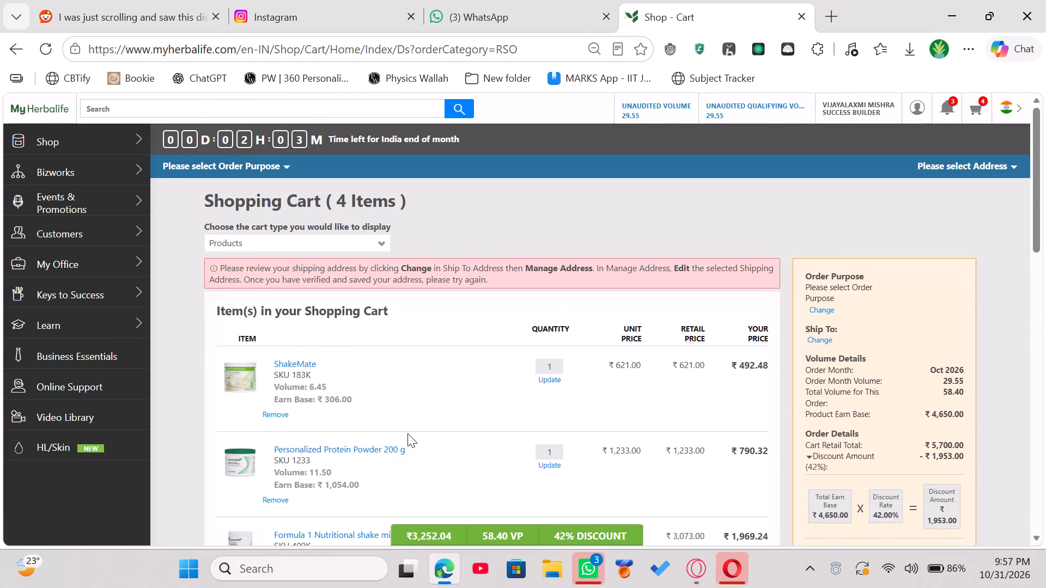
scroll(408, 433, "down", 2)
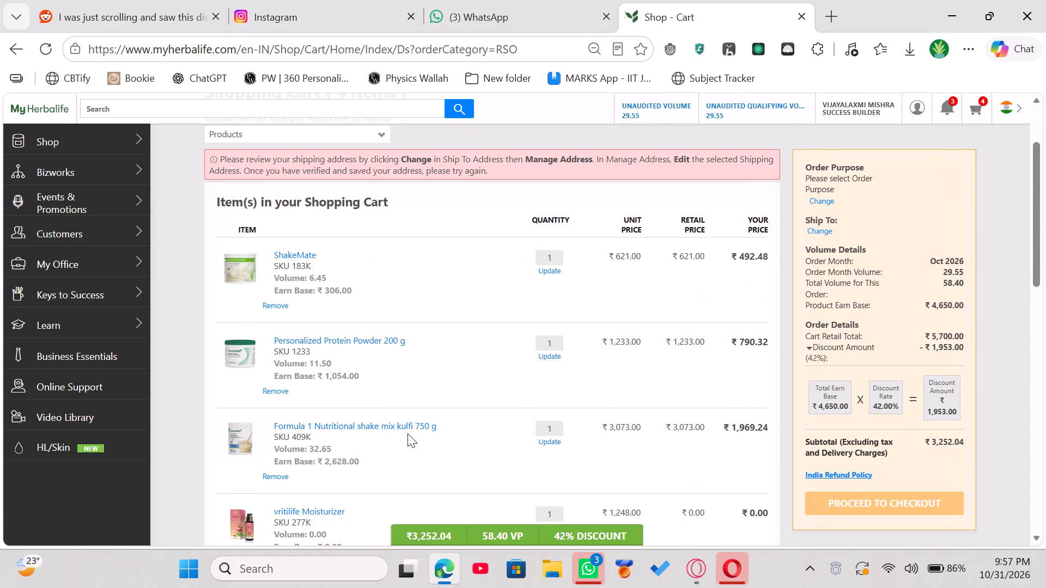
scroll(439, 345, "up", 1)
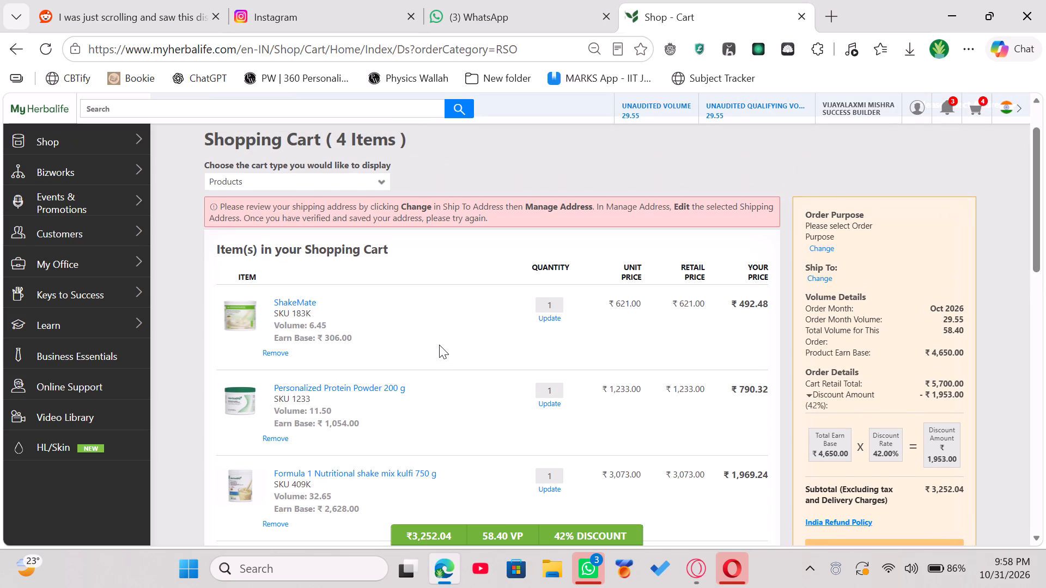
scroll(439, 345, "up", 1)
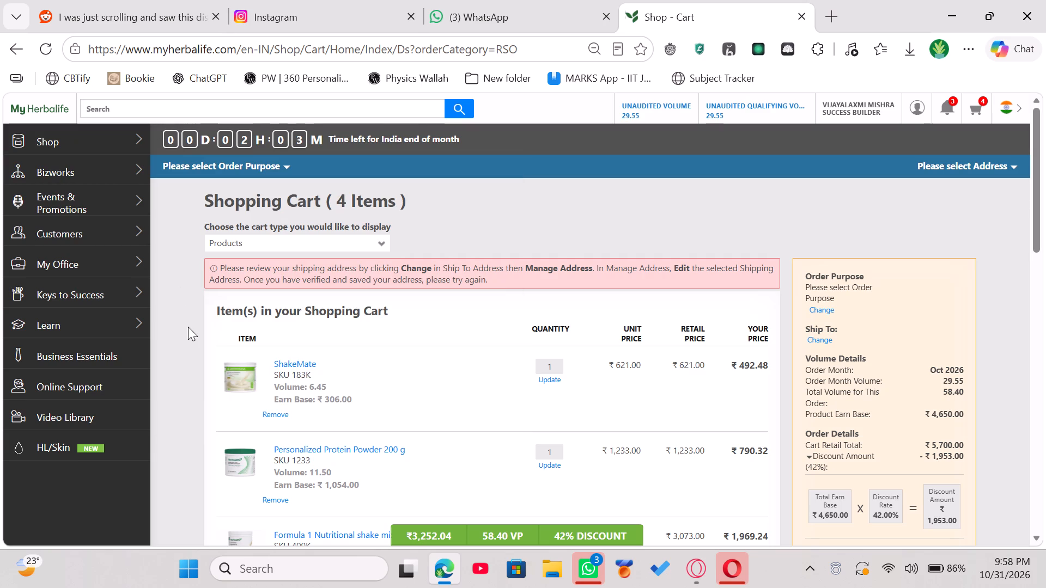
scroll(188, 327, "down", 1)
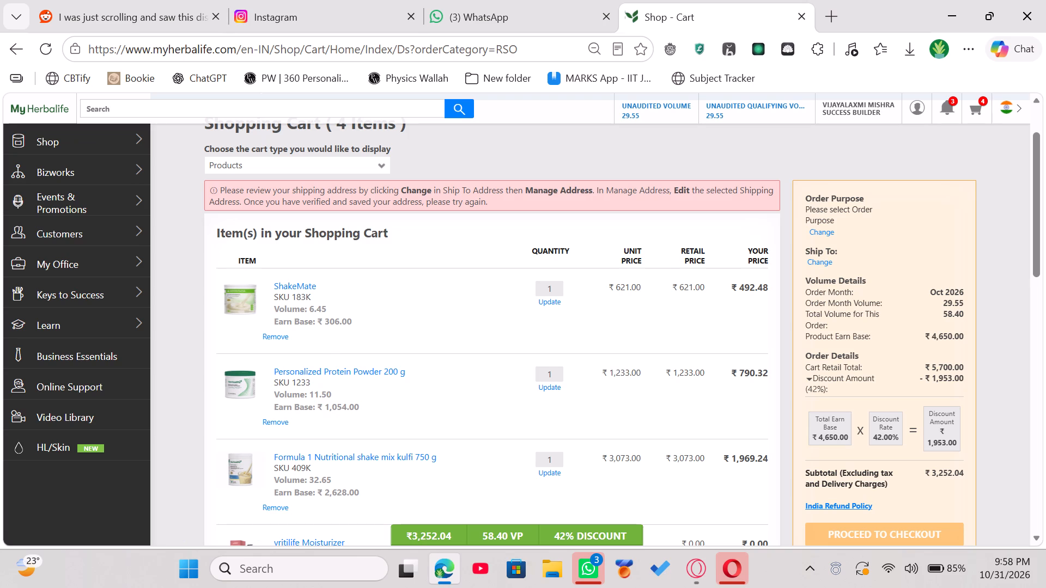
scroll(329, 324, "down", 2)
Switch to the open Reddit page and browse the posts in the home feed.
left_click(150, 0)
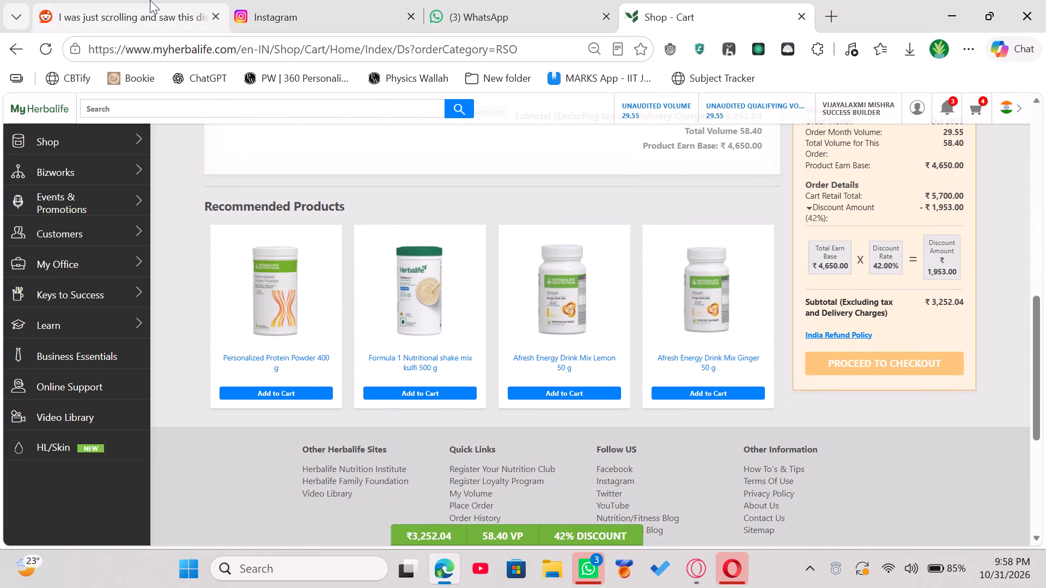
scroll(429, 342, "down", 2)
key("space")
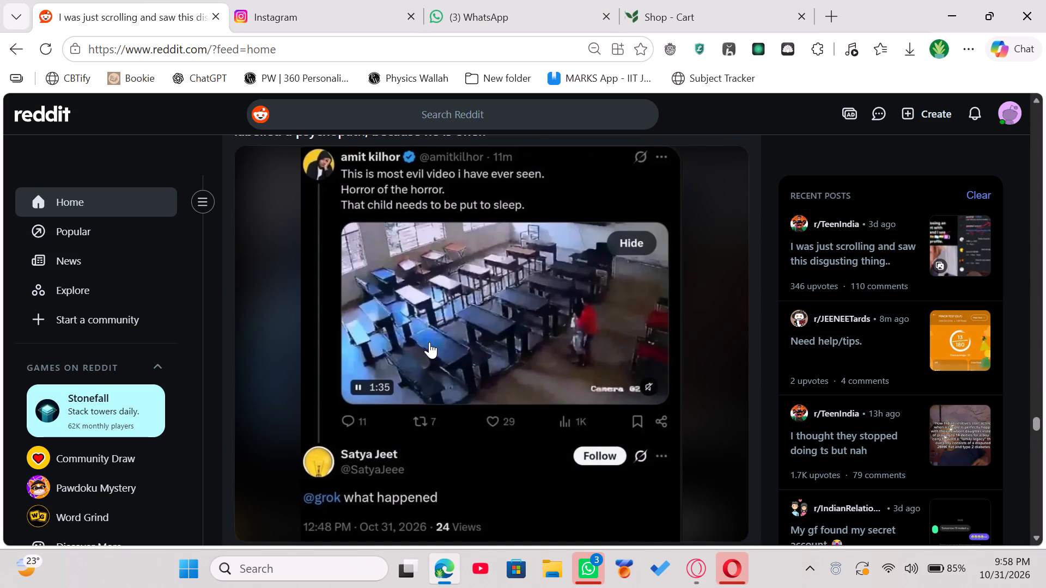
scroll(429, 342, "up", 2)
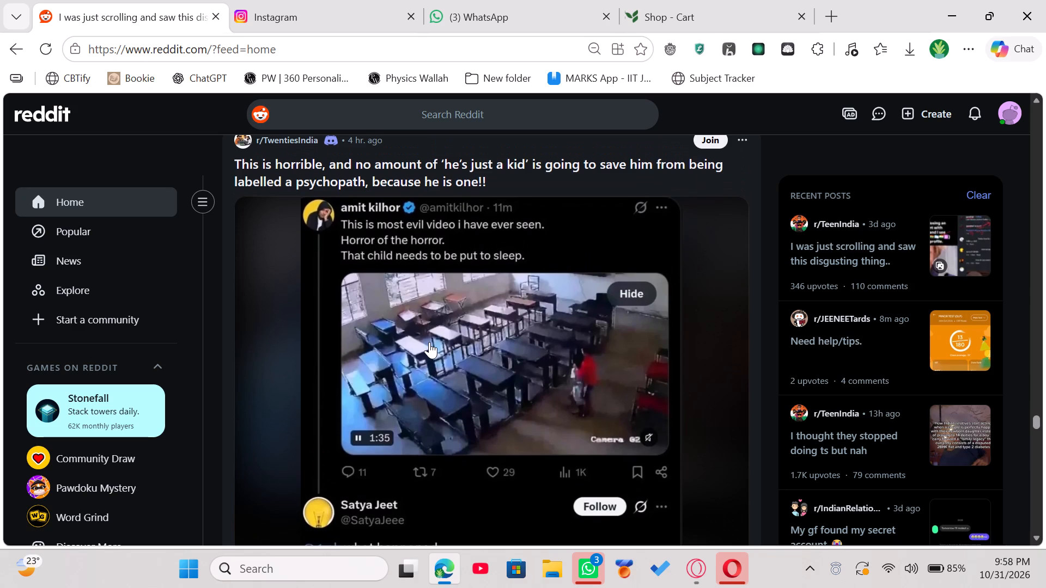
key("space")
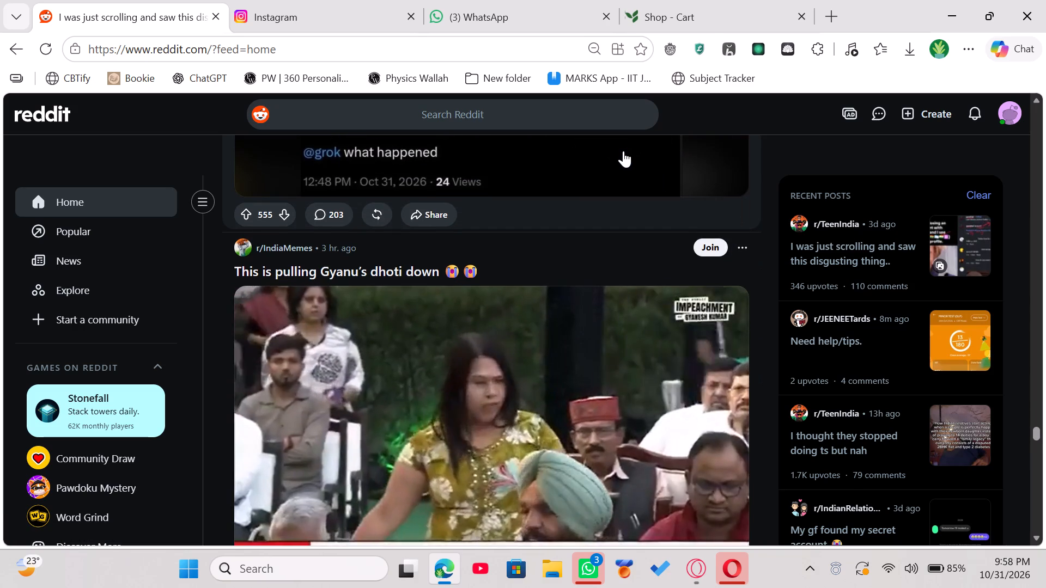
key("space")
scroll(623, 151, "up", 2)
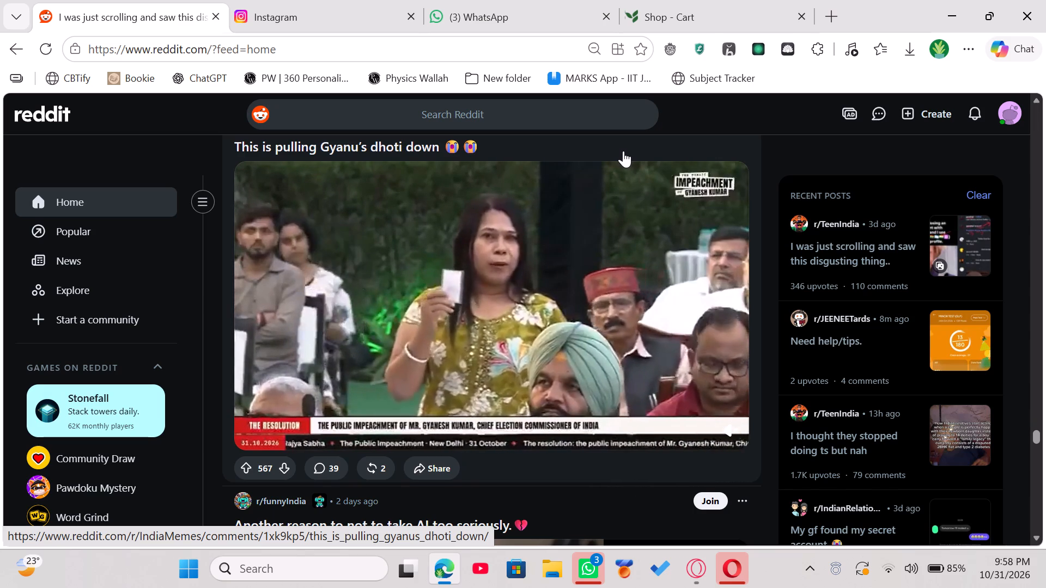
key("space")
scroll(623, 151, "up", 1)
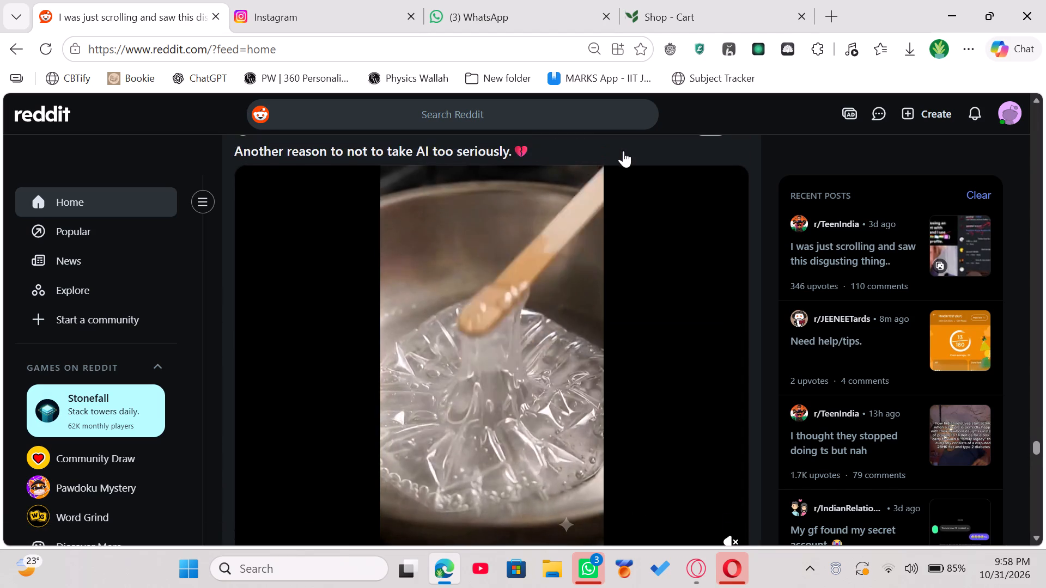
key("space")
key("space")
key("space")
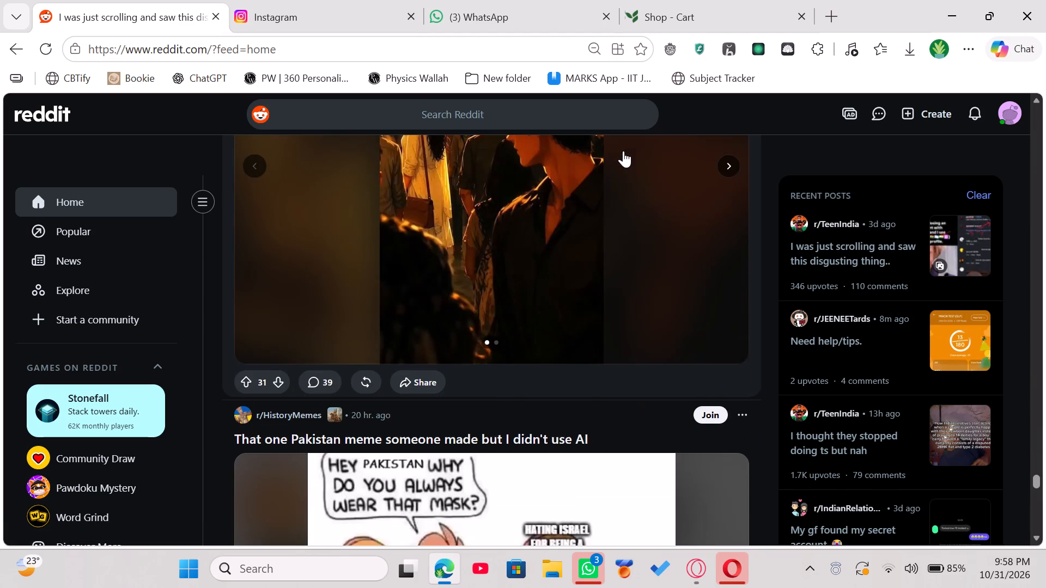
scroll(623, 151, "up", 3)
key("space")
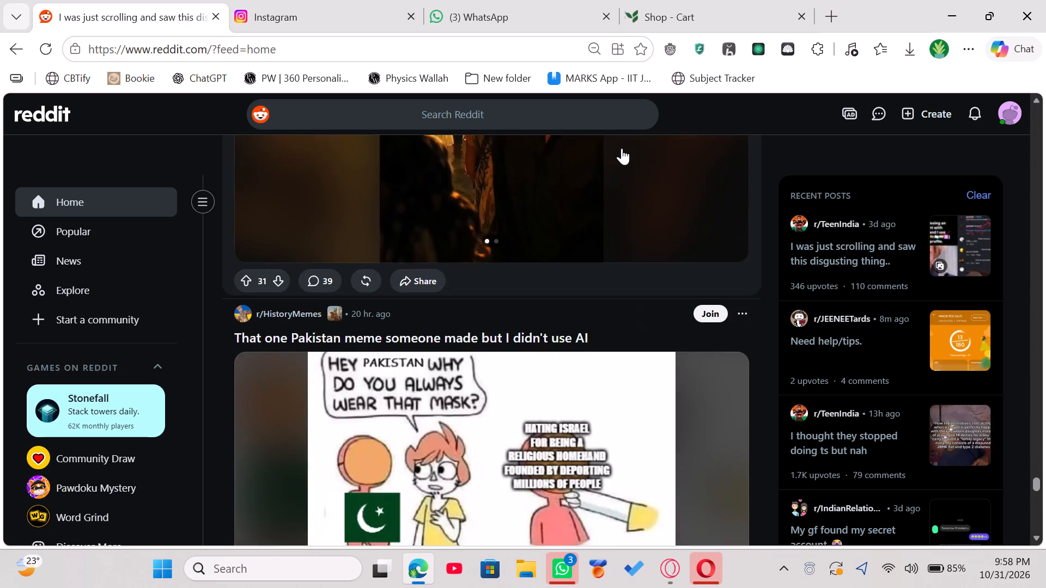
Read the r/HistoryMemes comic post in the Reddit home feed.
key("space")
scroll(622, 148, "up", 3)
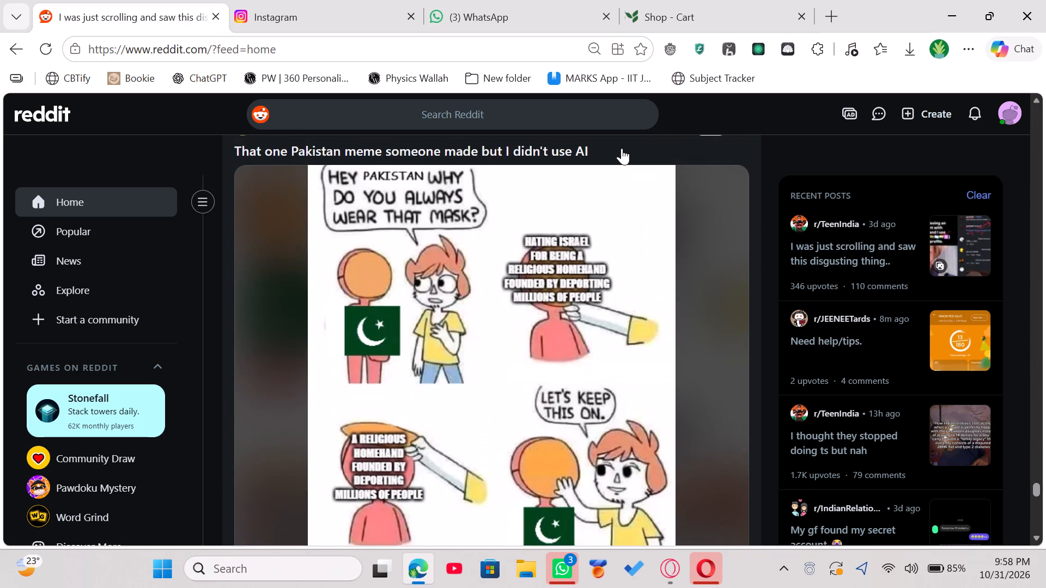
scroll(622, 148, "up", 1)
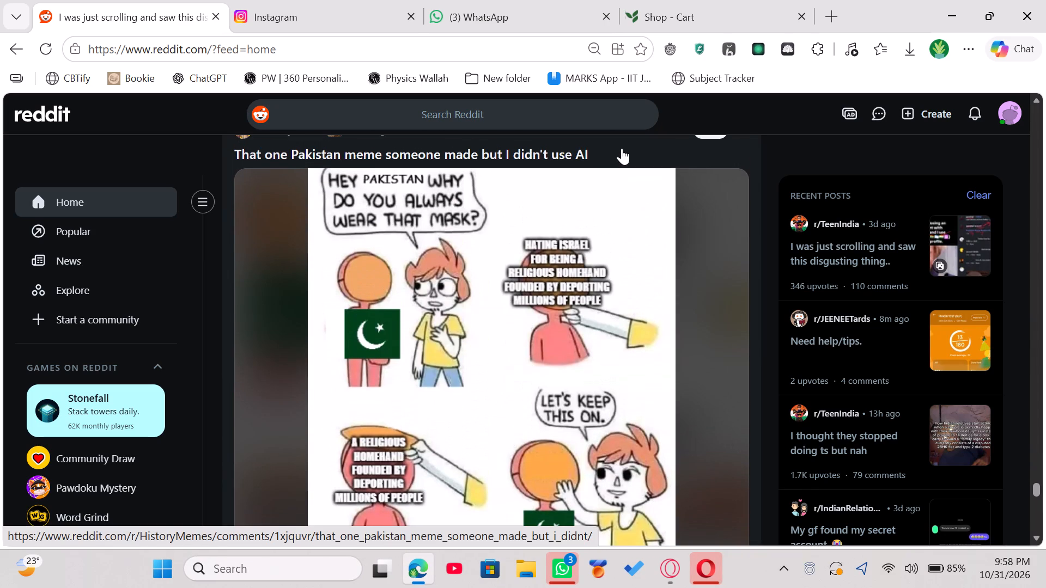
scroll(622, 148, "down", 1)
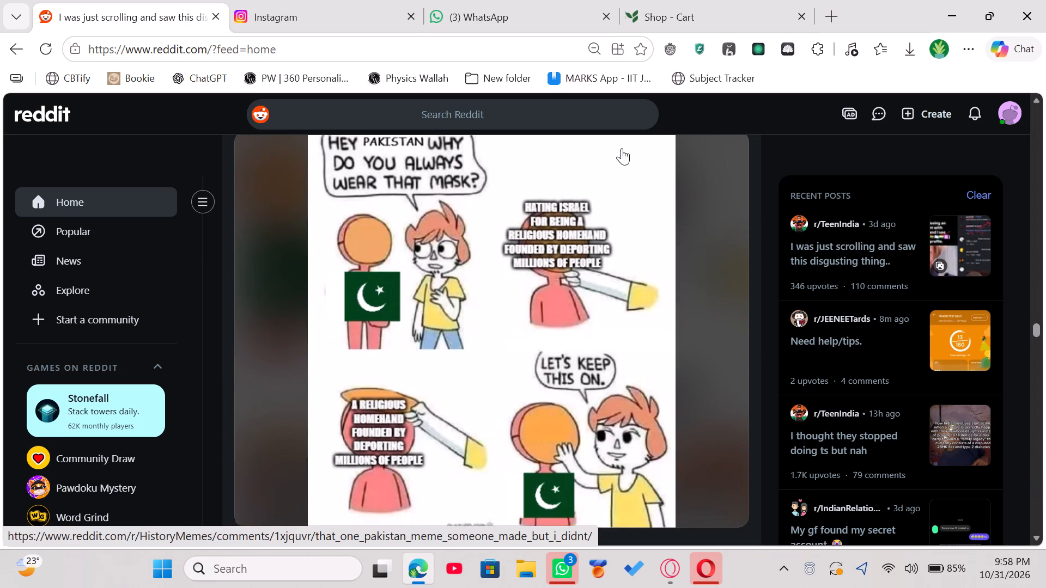
scroll(622, 148, "down", 1)
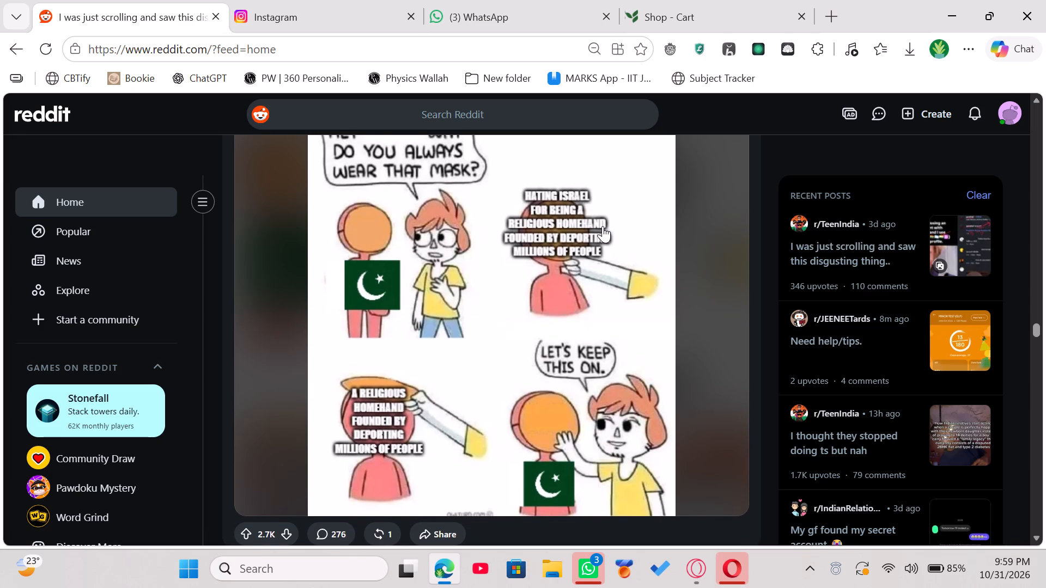
scroll(603, 226, "up", 1)
Continue to the zepto envelope post in the feed and view its second image.
key("space")
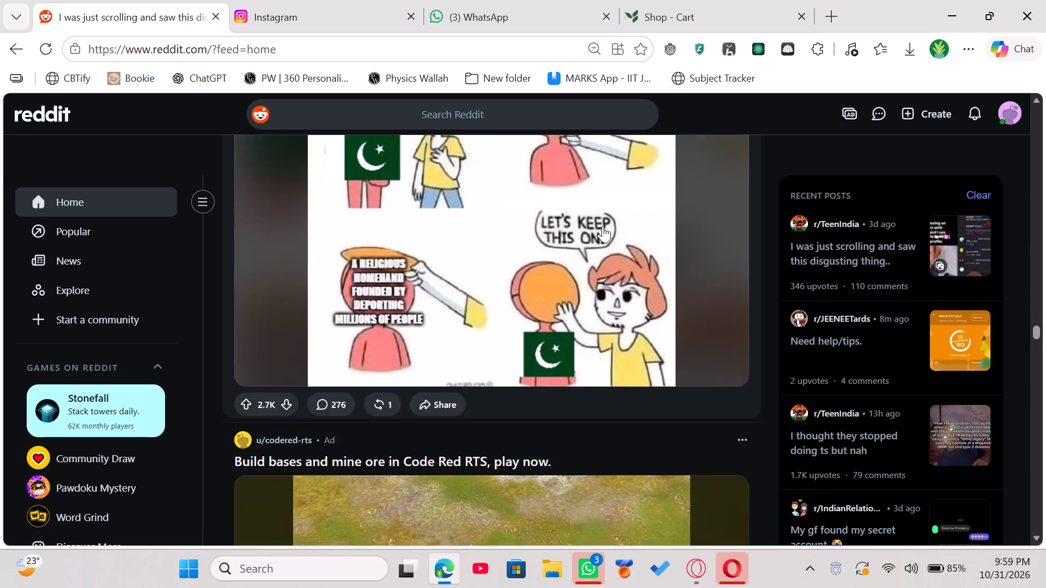
key("space")
key("space")
key("space")
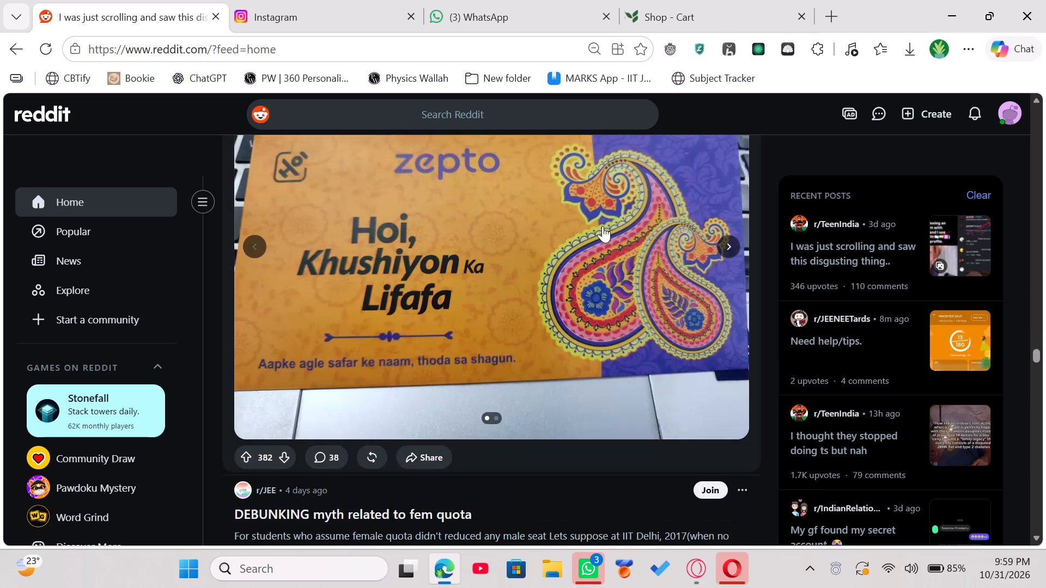
scroll(603, 226, "up", 1)
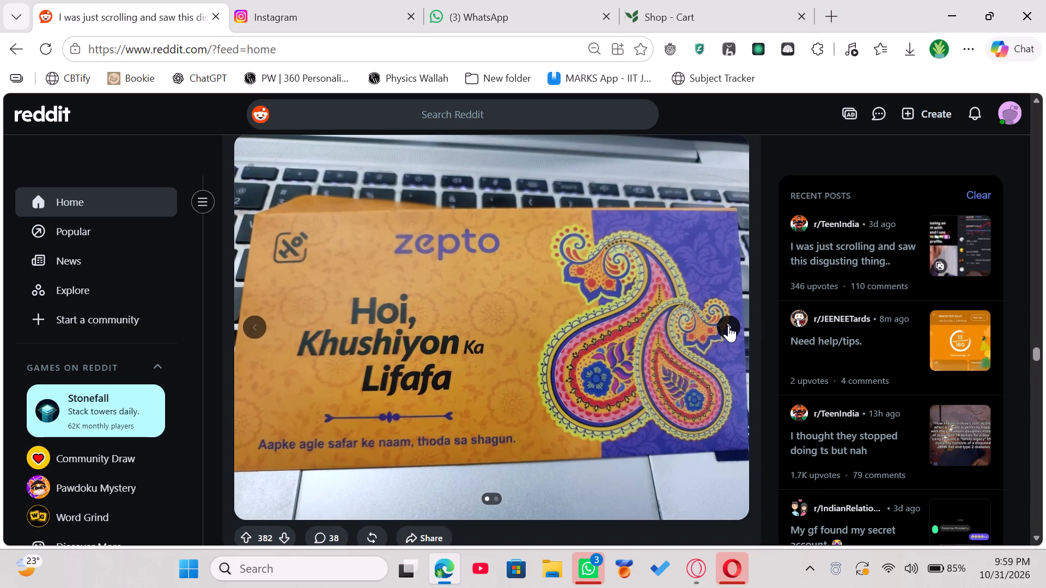
left_click(728, 326)
scroll(762, 305, "up", 1)
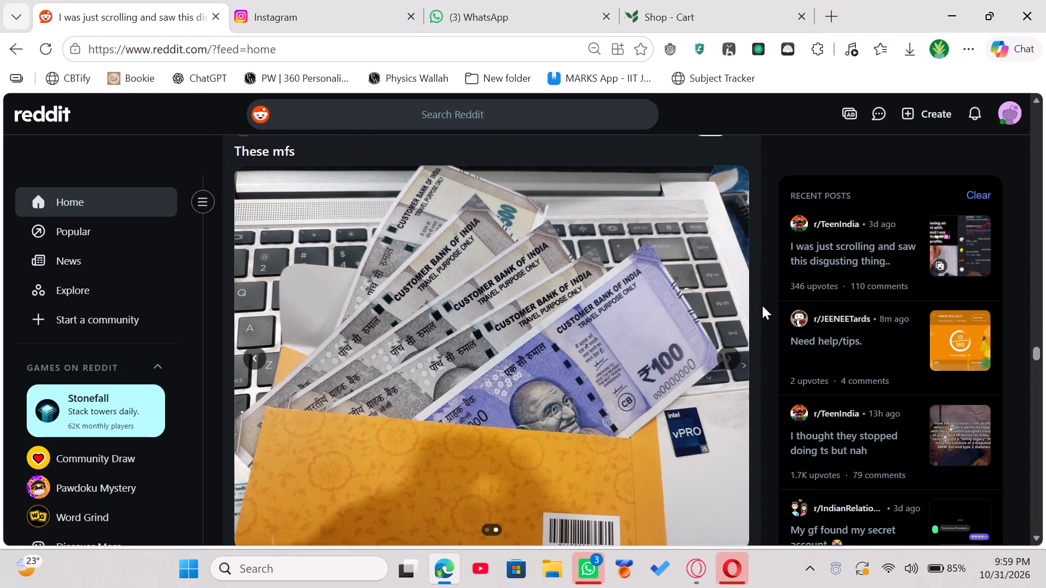
scroll(762, 305, "up", 1)
left_click(769, 305)
Continue down the home feed to the r/JEE post about the fem quota.
key("space")
key("space")
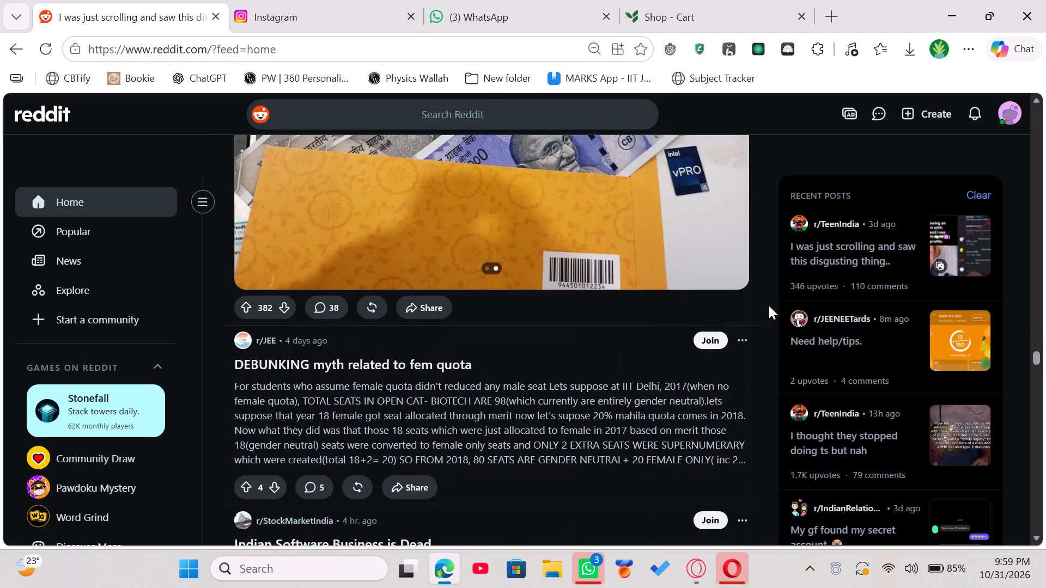
scroll(769, 305, "up", 2)
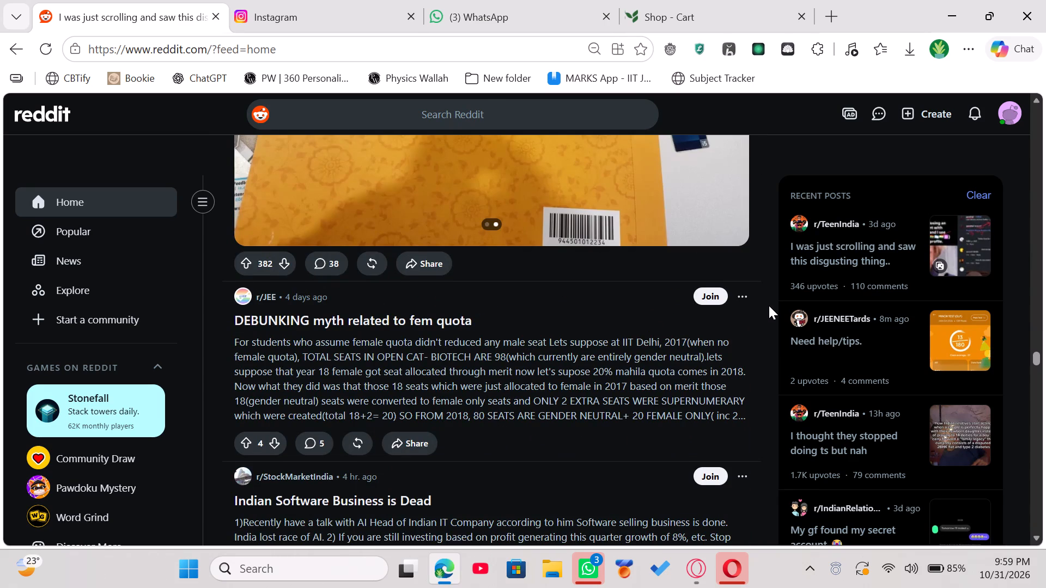
scroll(769, 305, "down", 1)
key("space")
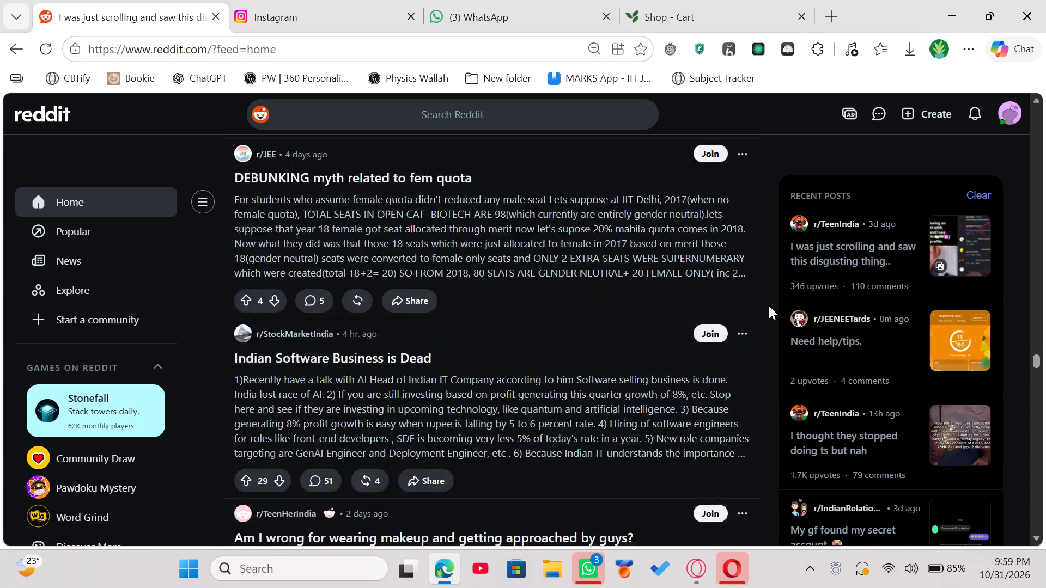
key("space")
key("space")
scroll(769, 305, "up", 2)
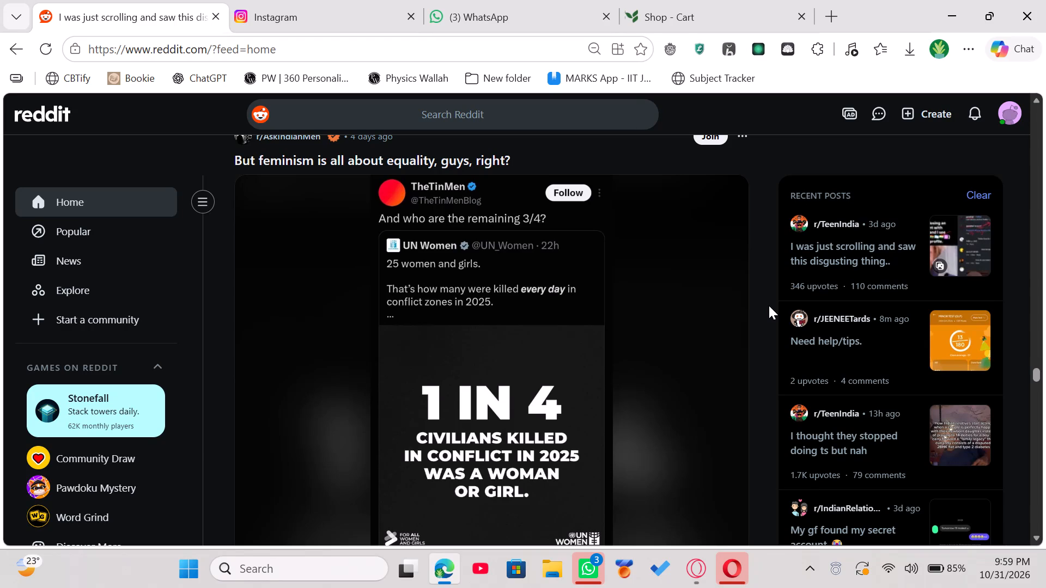
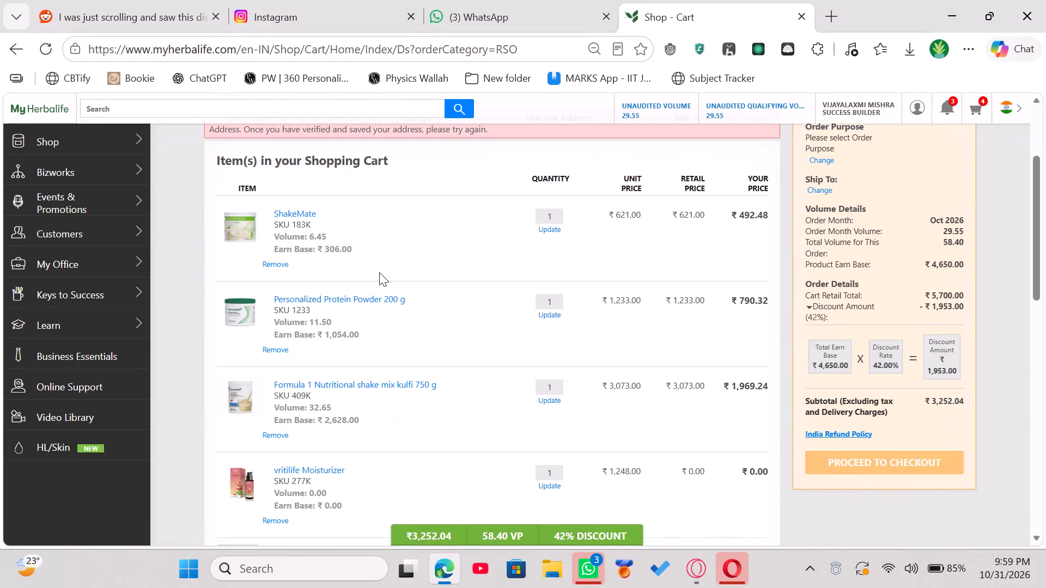
Set the shopping cart's order purpose to Self-purpose Order (Personal Consumption / Retail).
scroll(379, 272, "up", 1)
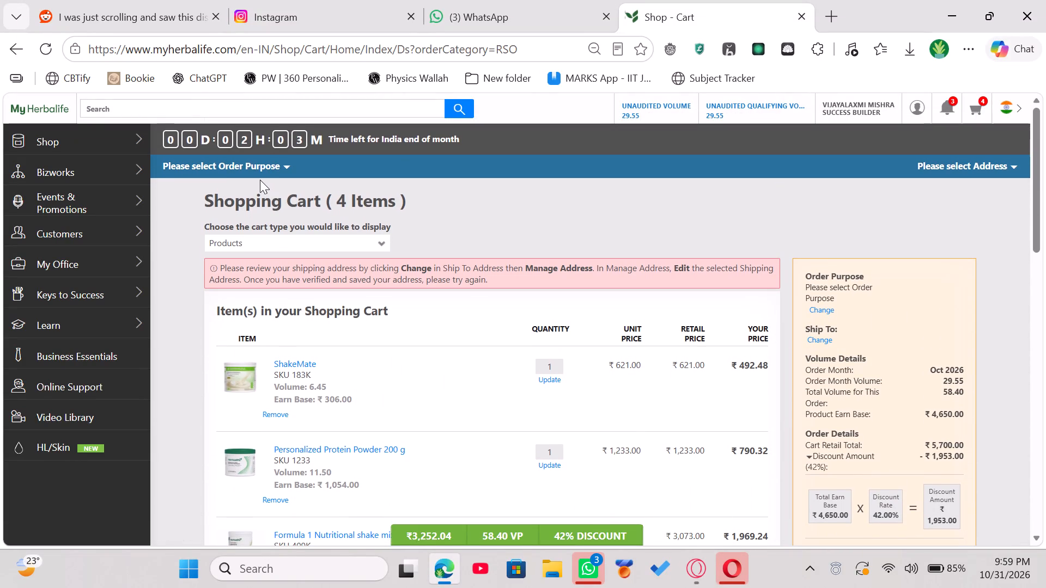
left_click(271, 171)
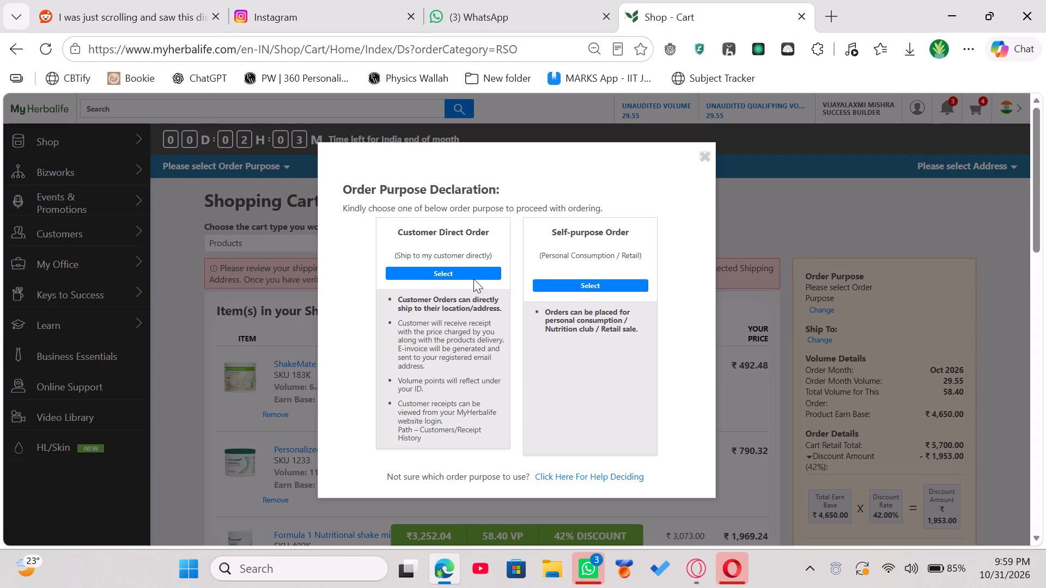
left_click(566, 284)
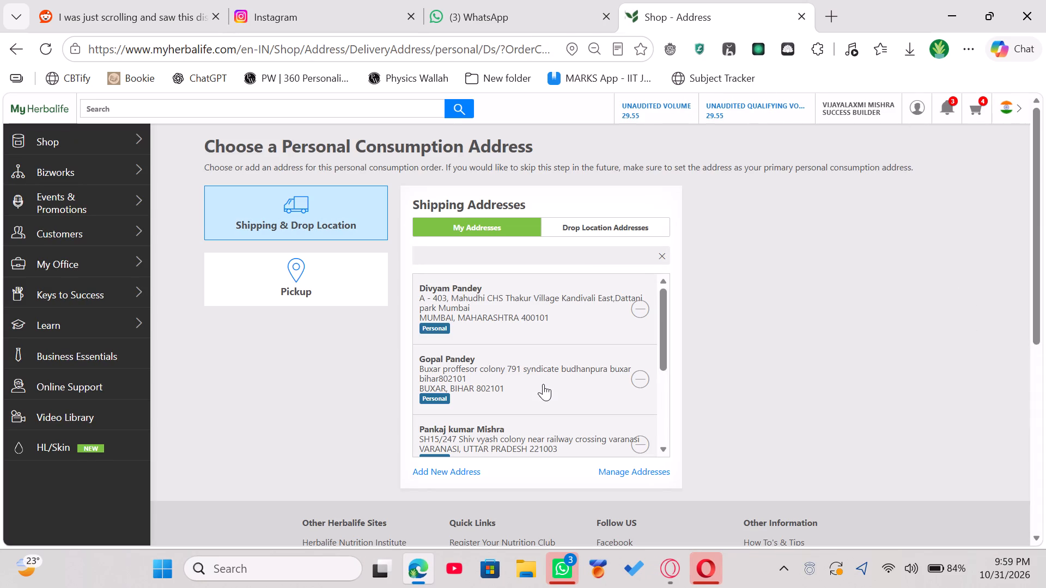
Look through the saved personal shipping addresses for one to use for the order.
scroll(520, 328, "down", 2)
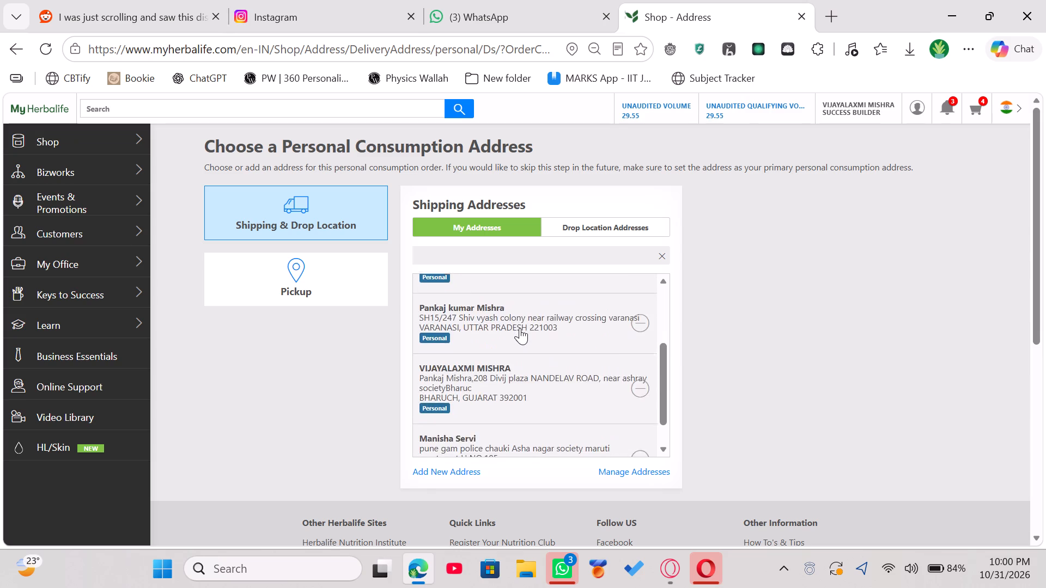
scroll(520, 328, "down", 1)
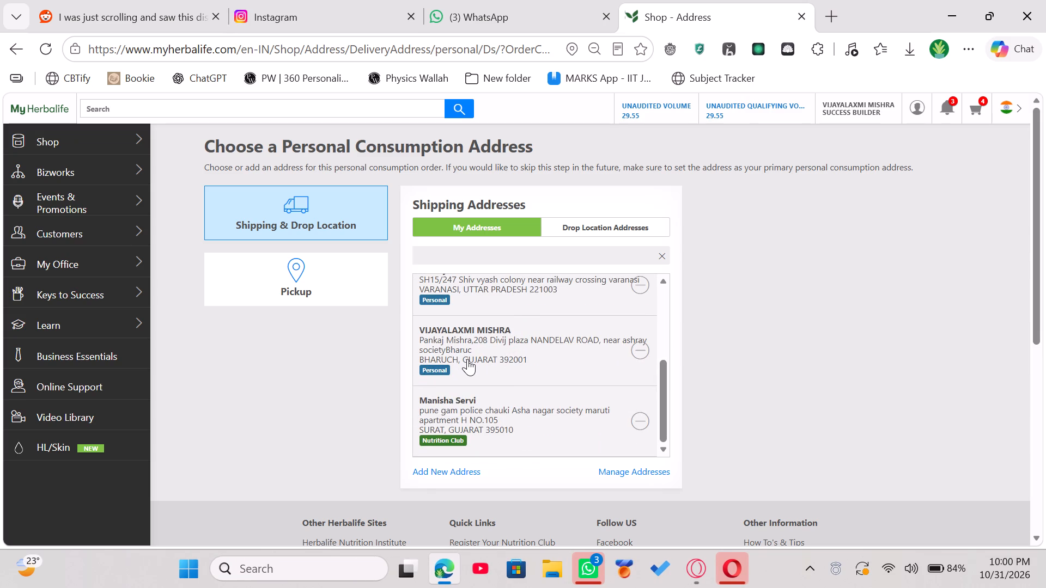
scroll(467, 359, "up", 1)
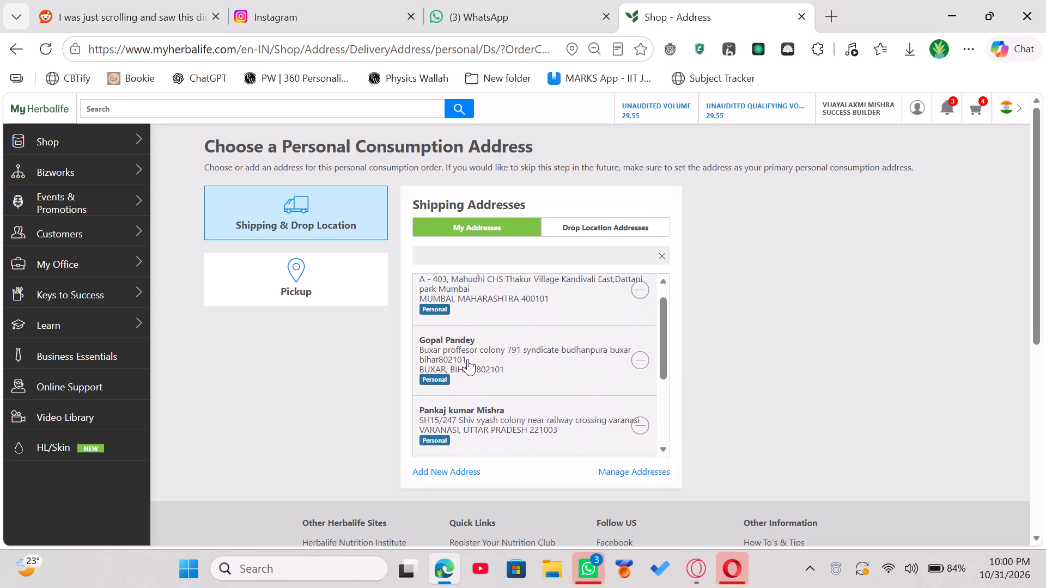
scroll(467, 359, "up", 2)
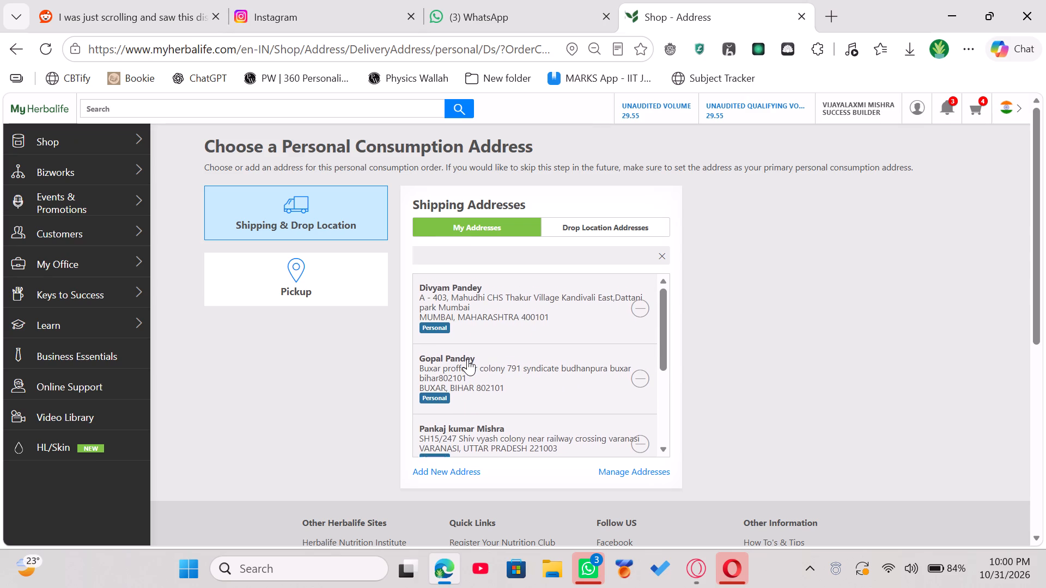
scroll(467, 359, "up", 1)
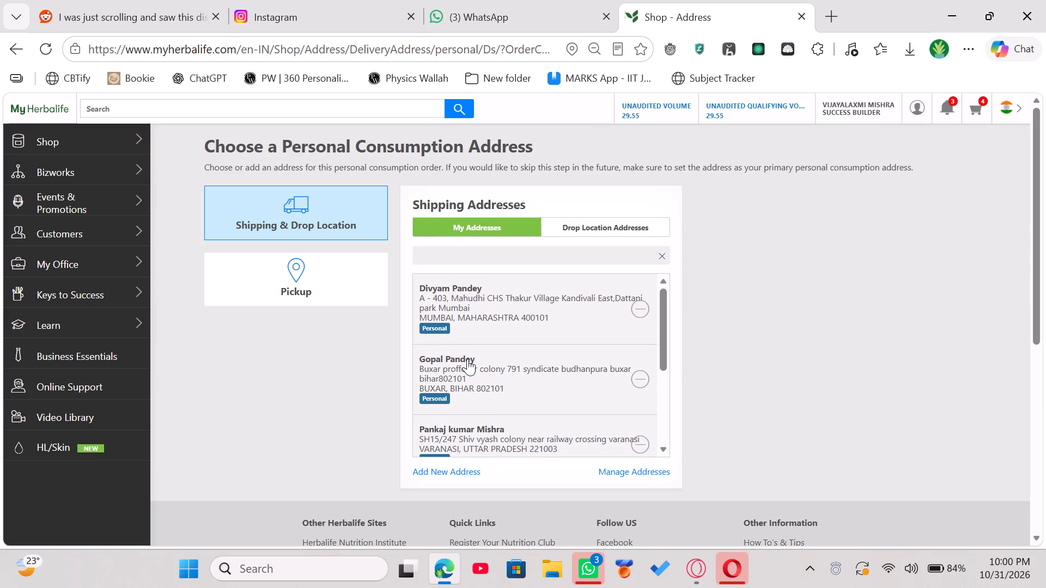
scroll(467, 359, "down", 2)
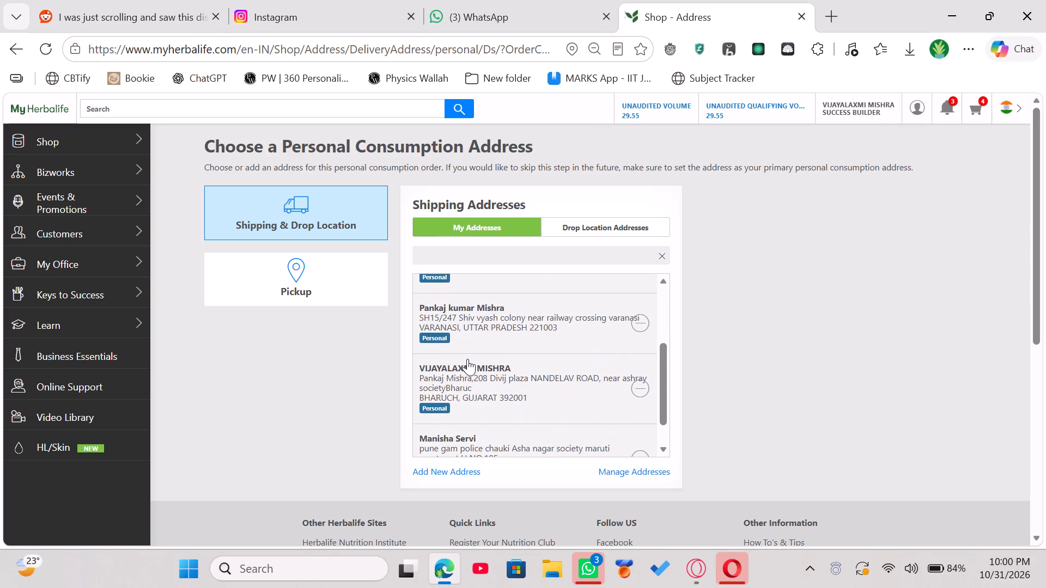
scroll(467, 359, "down", 1)
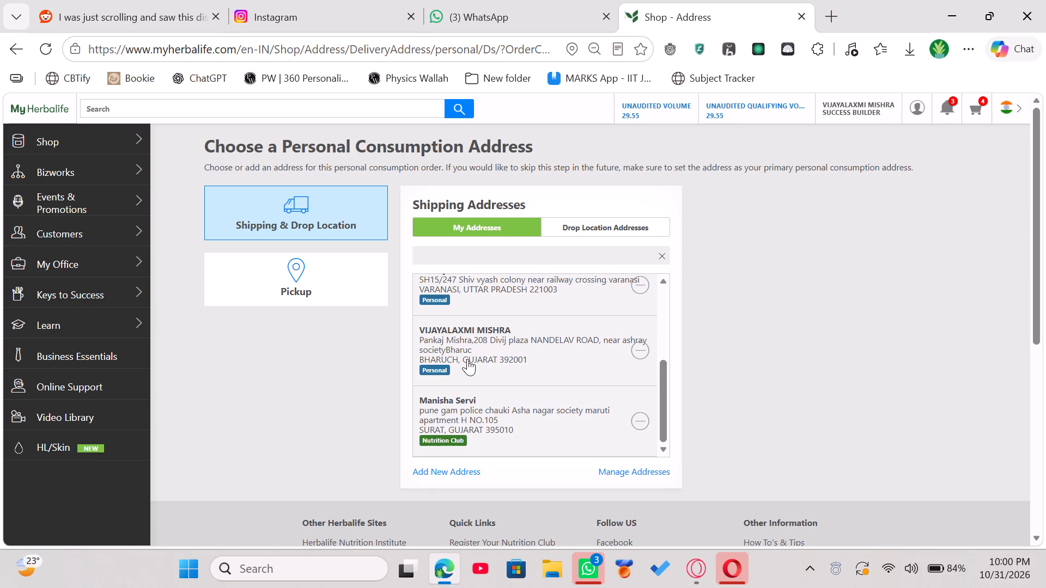
scroll(467, 359, "up", 1)
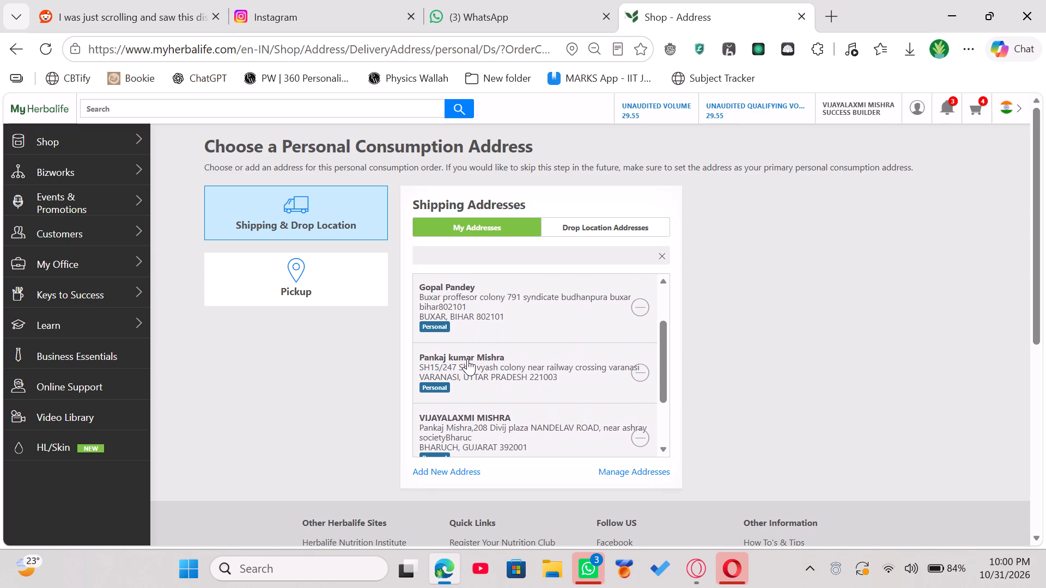
scroll(467, 359, "up", 1)
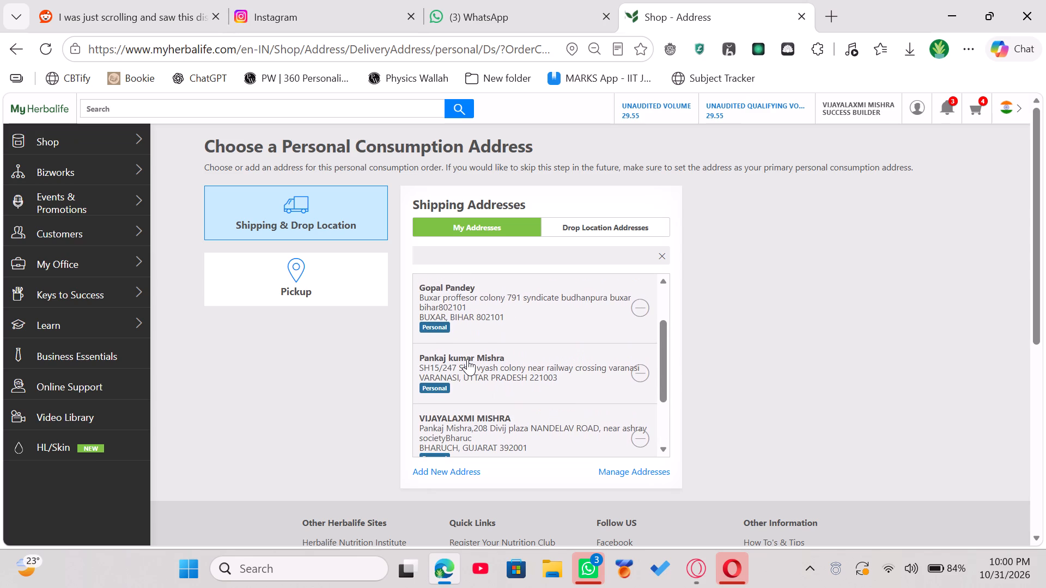
scroll(467, 359, "up", 2)
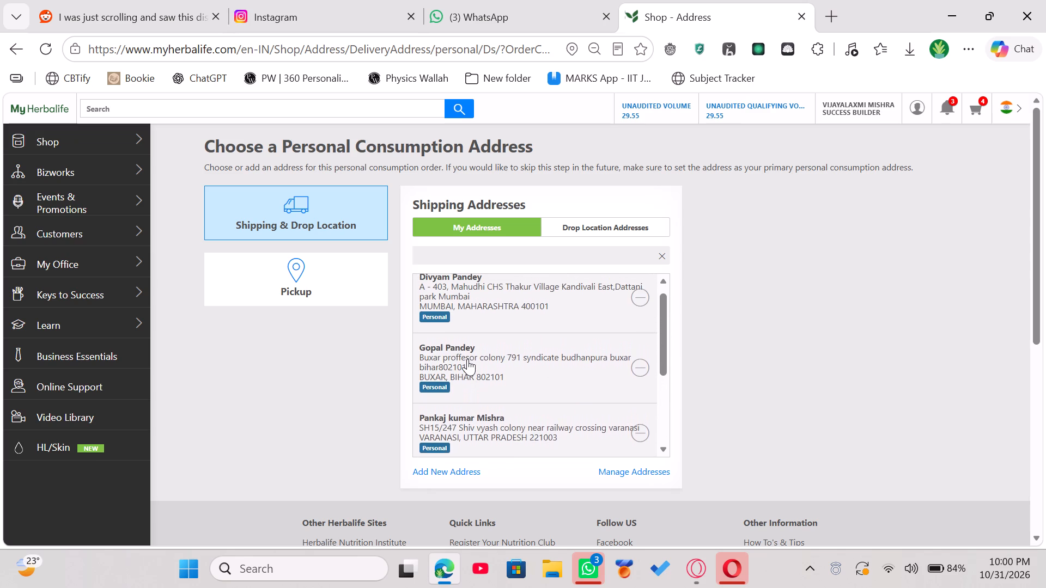
scroll(467, 359, "up", 1)
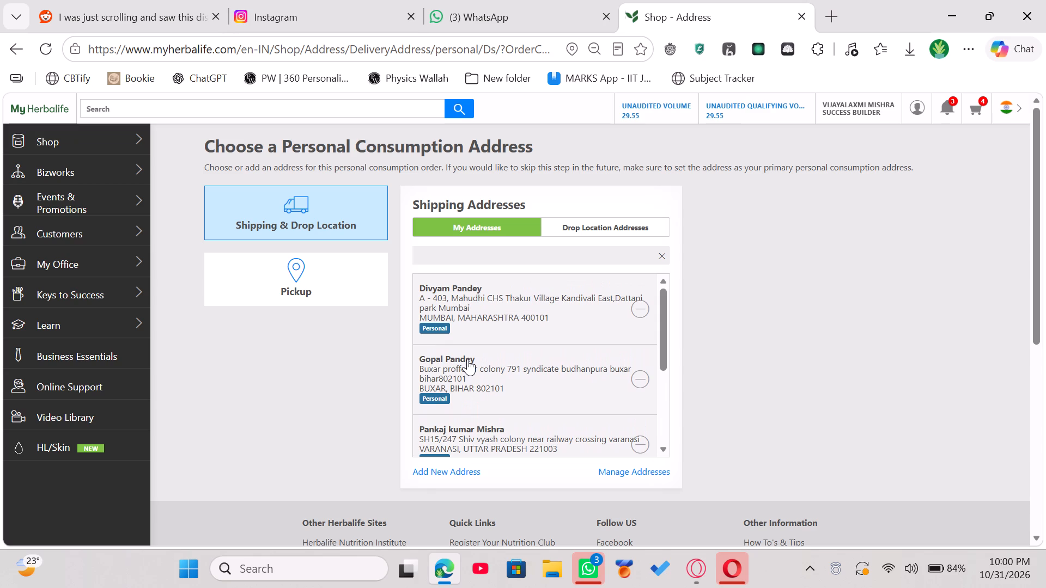
scroll(507, 377, "down", 1)
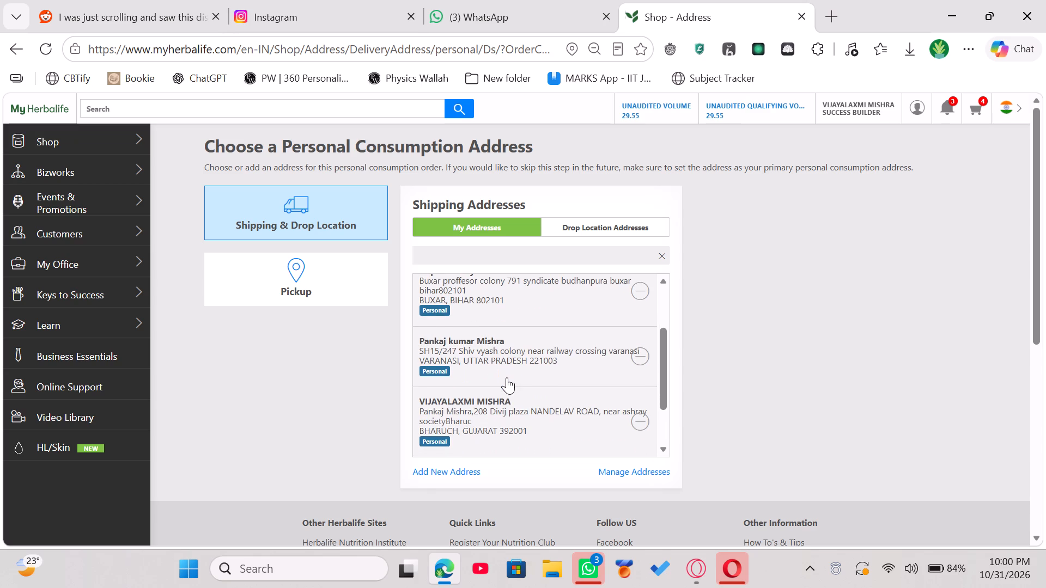
scroll(507, 377, "down", 1)
scroll(308, 228, "up", 1)
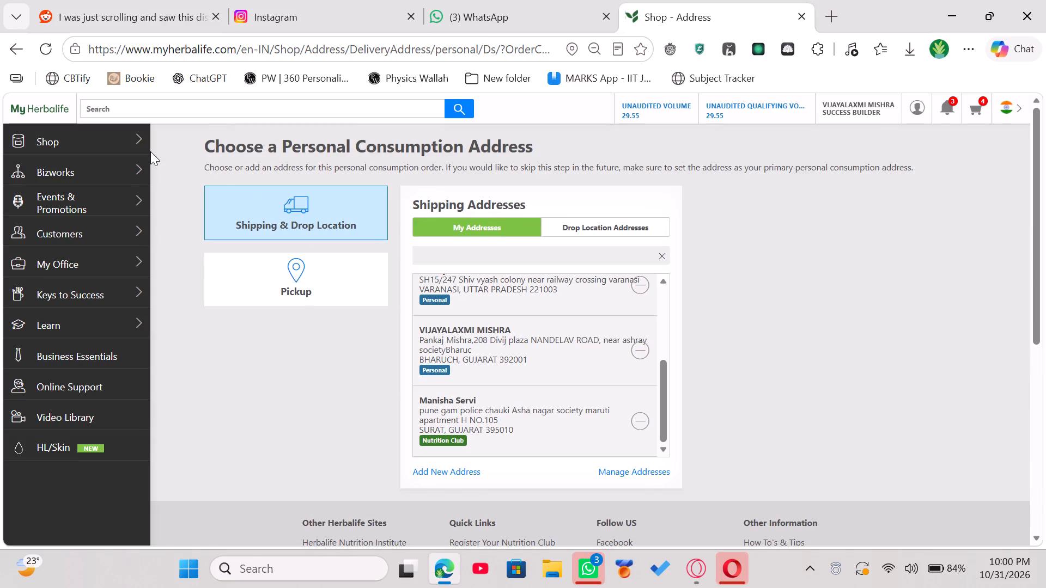
Go back from the personal consumption address page and choose a customer direct order instead.
left_click(4, 61)
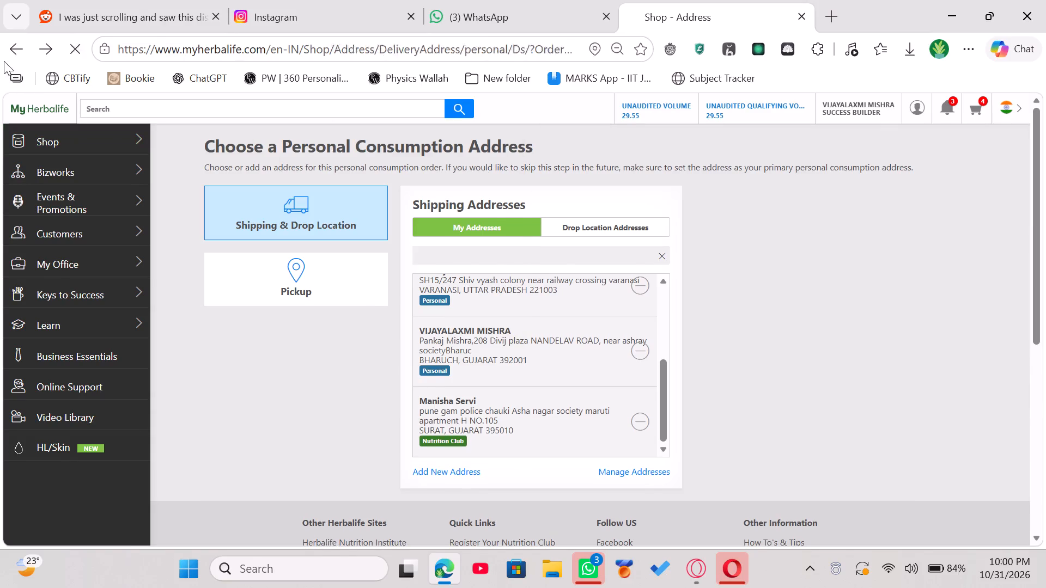
left_click(437, 272)
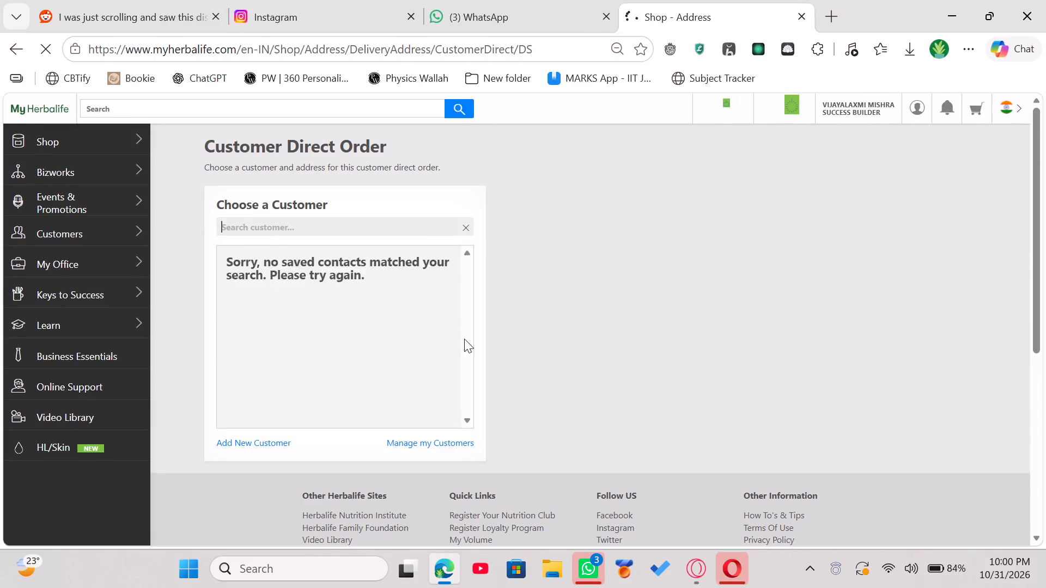
Look through the saved customers for the direct order and search them for "moha".
scroll(371, 316, "down", 2)
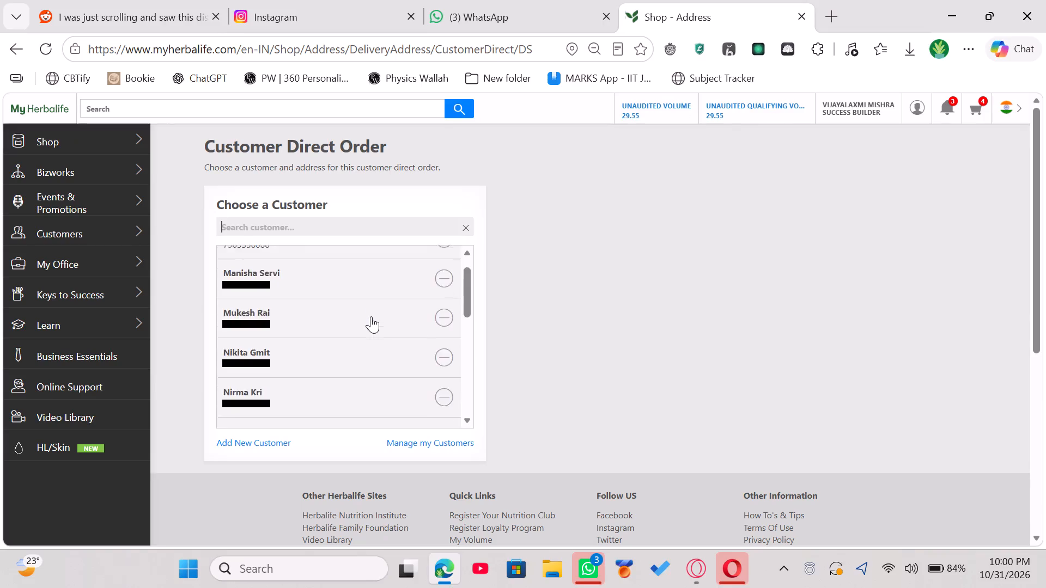
scroll(371, 316, "down", 3)
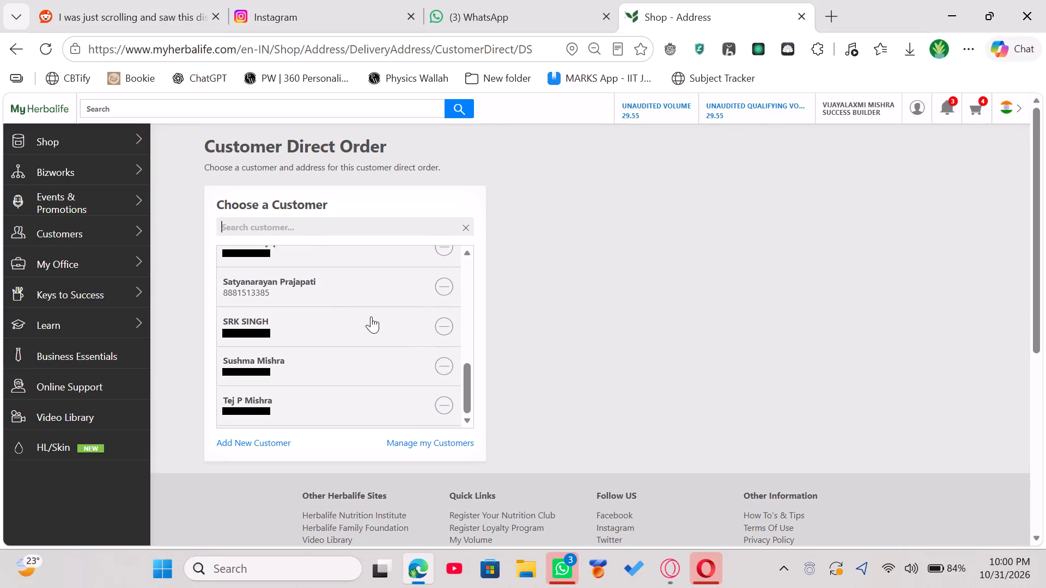
scroll(371, 316, "down", 1)
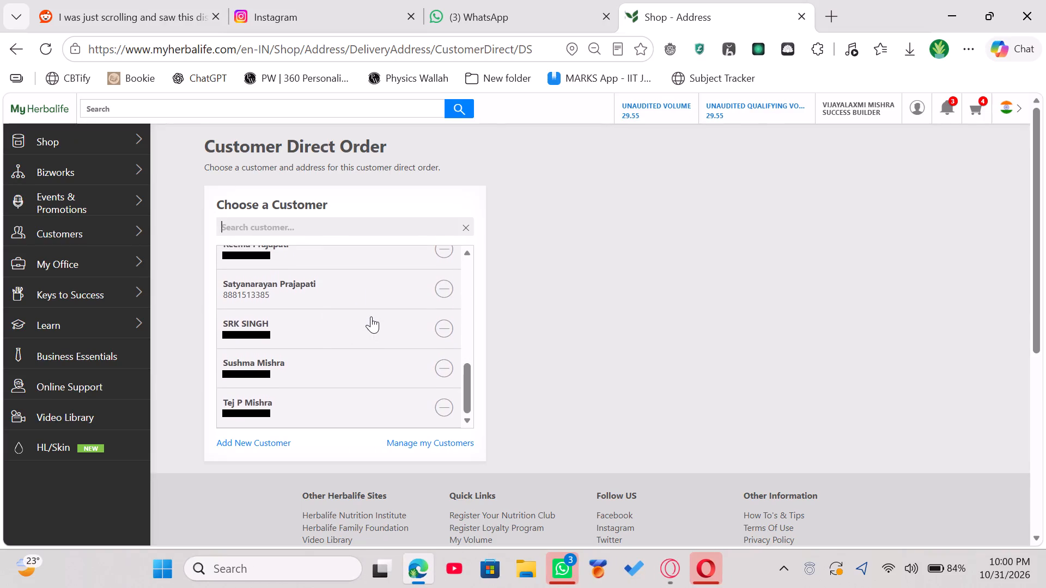
scroll(371, 316, "up", 1)
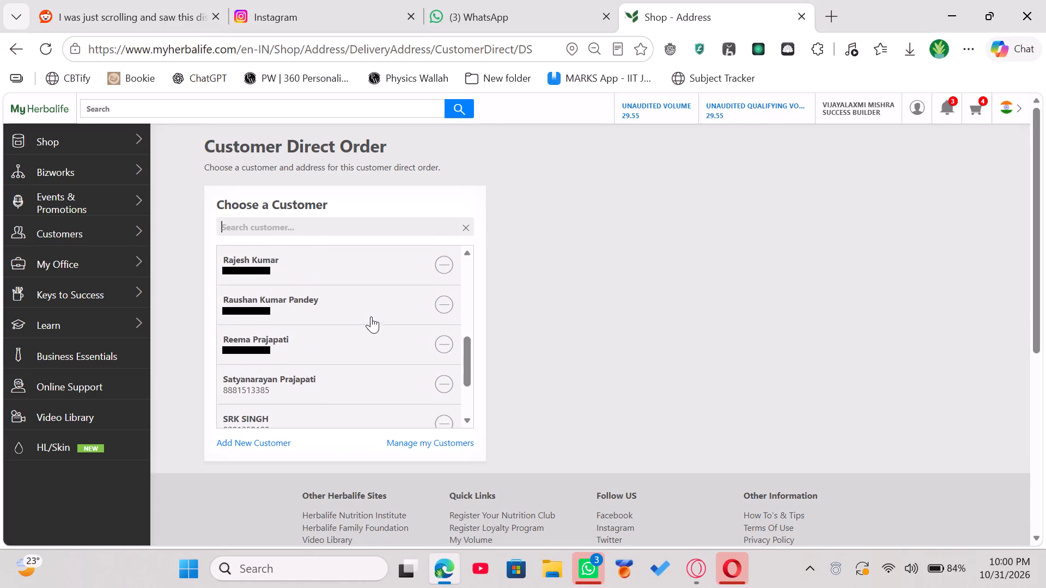
scroll(371, 316, "up", 2)
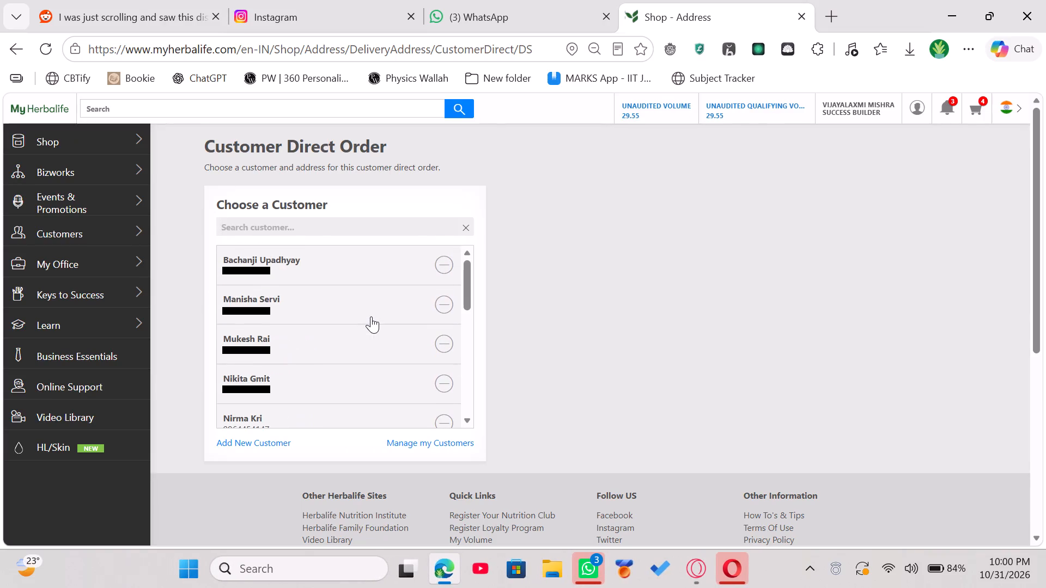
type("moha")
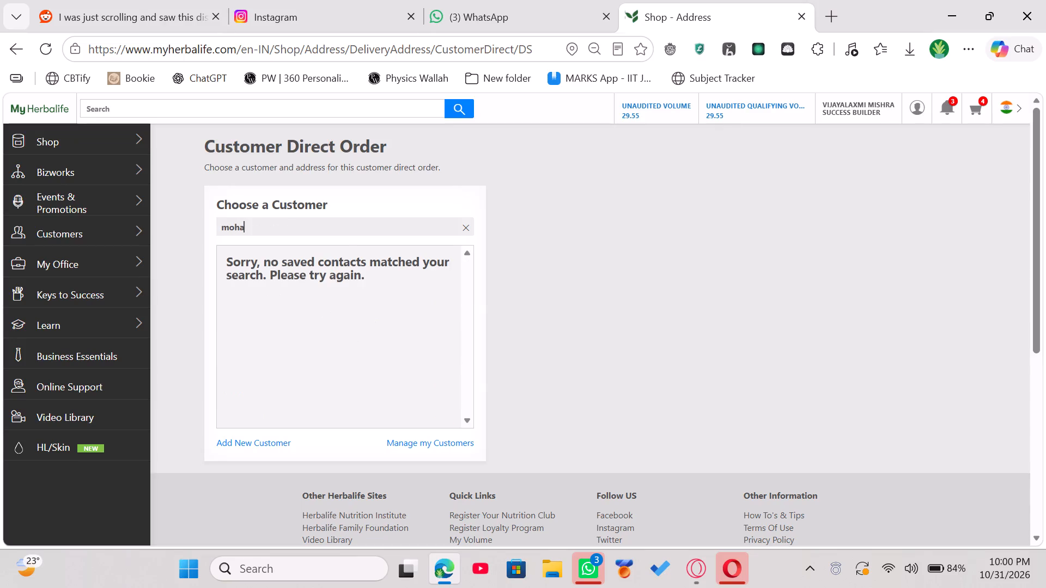
Clear the customer search and look through the full list of saved customers for the direct order's recipient.
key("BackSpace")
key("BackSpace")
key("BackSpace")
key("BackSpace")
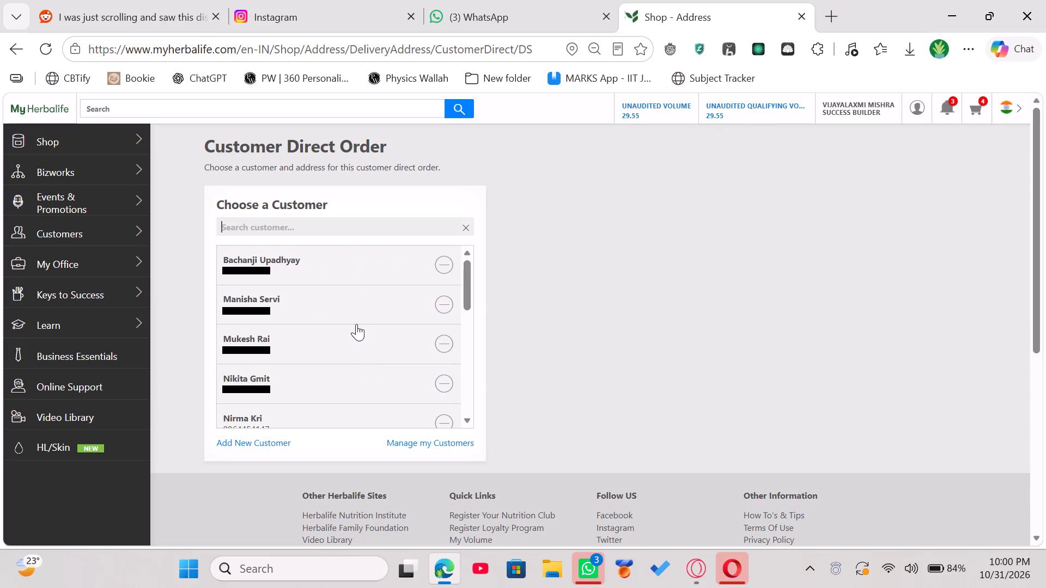
scroll(356, 324, "down", 1)
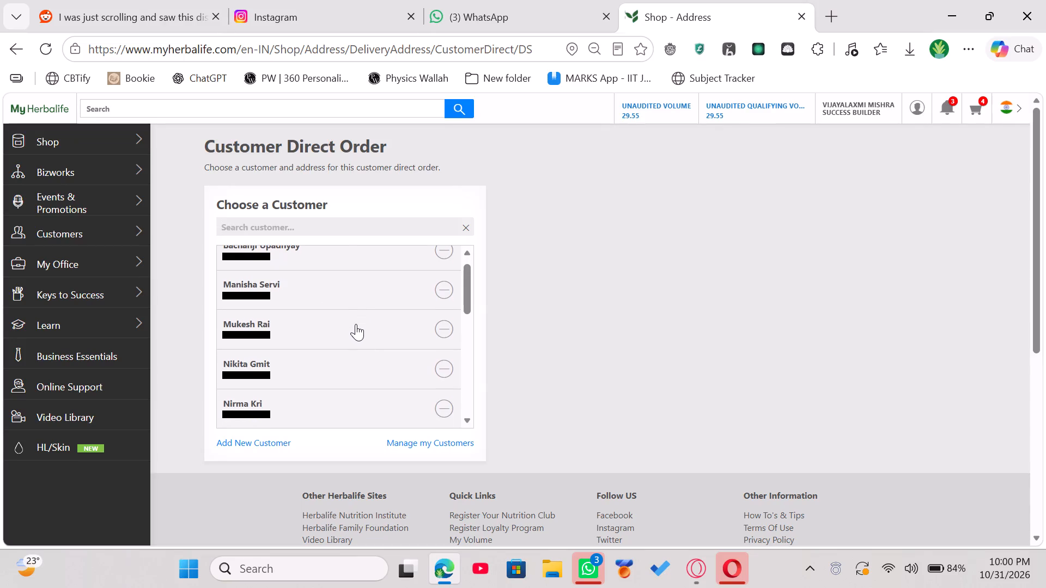
scroll(356, 324, "down", 1)
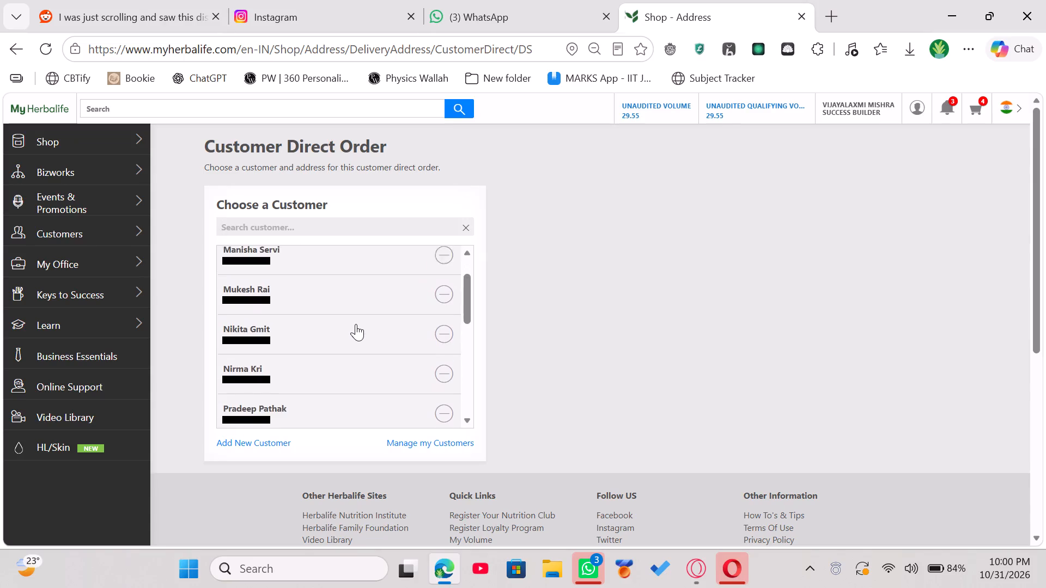
scroll(356, 324, "down", 1)
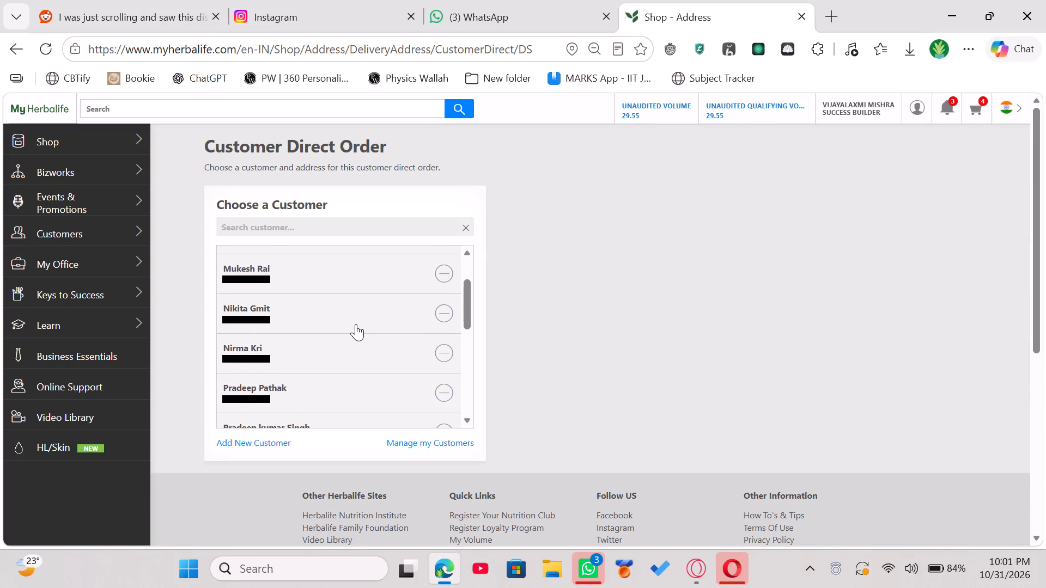
scroll(356, 324, "down", 2)
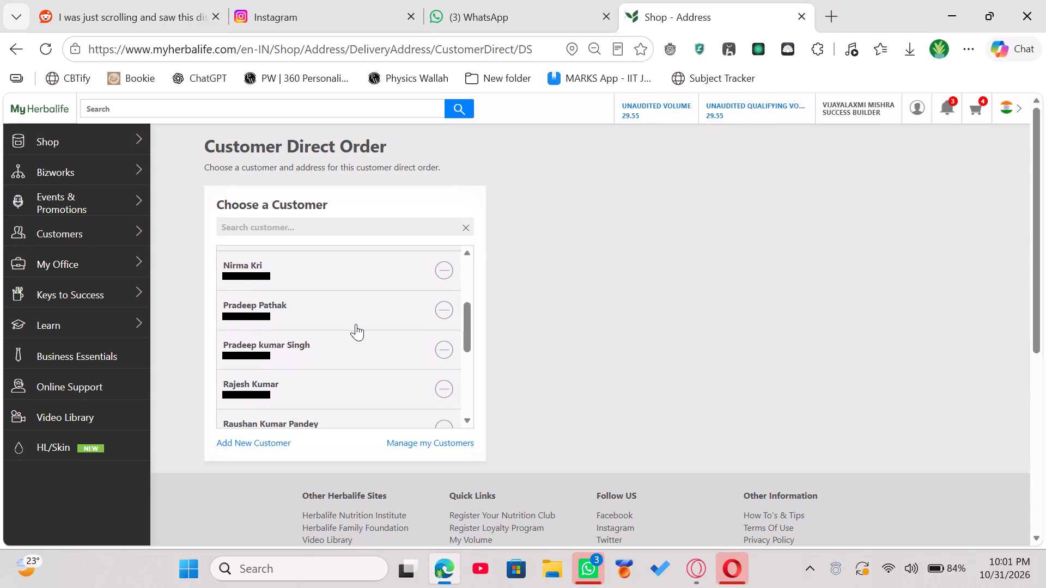
scroll(356, 324, "down", 2)
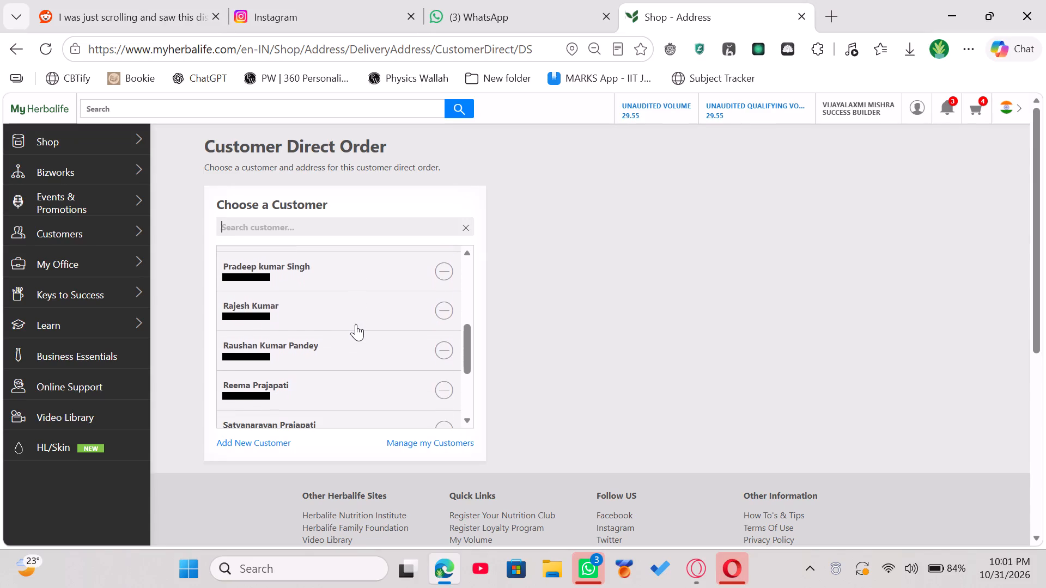
scroll(356, 324, "down", 3)
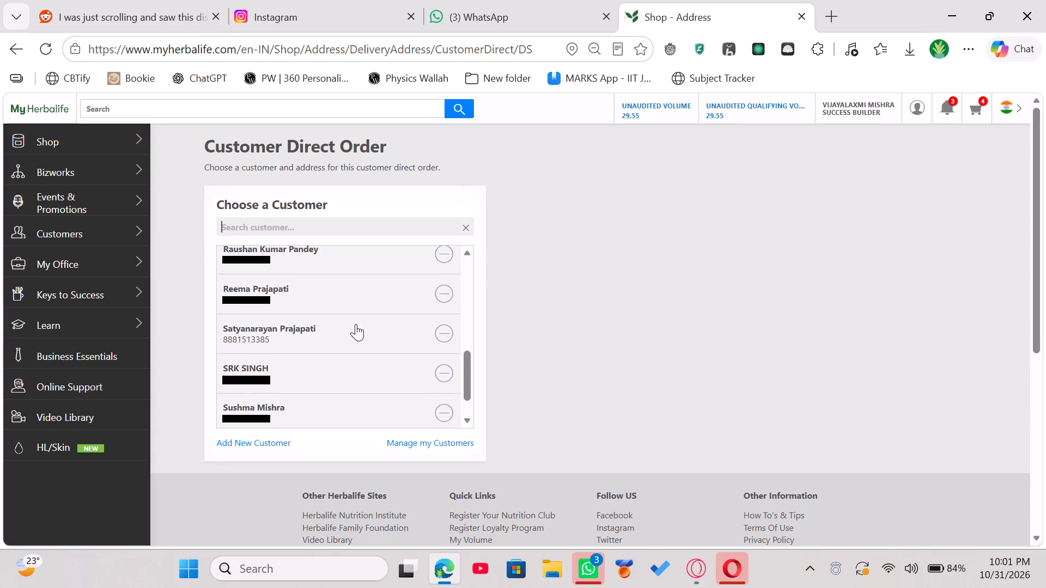
scroll(356, 324, "down", 1)
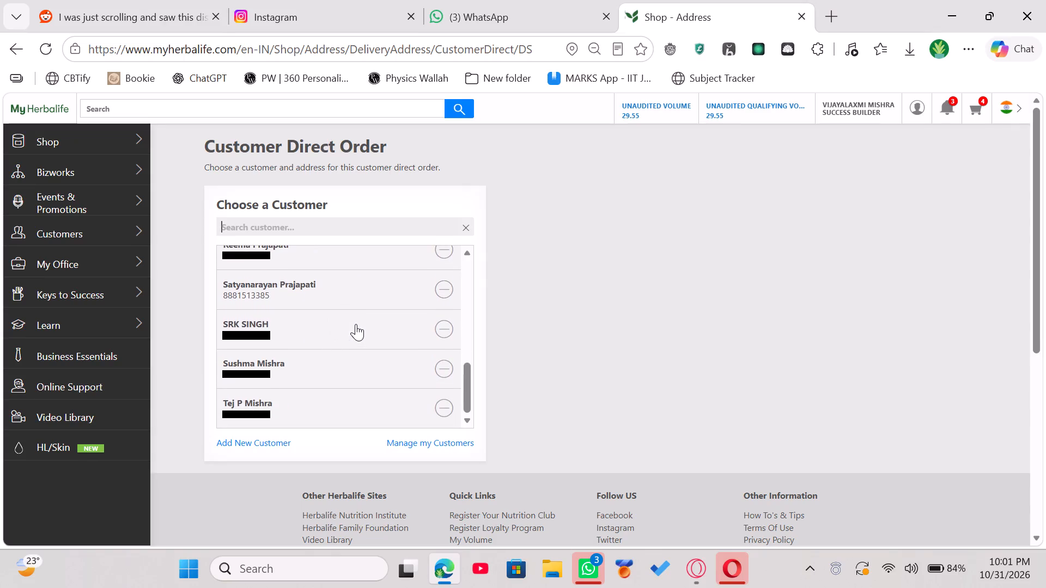
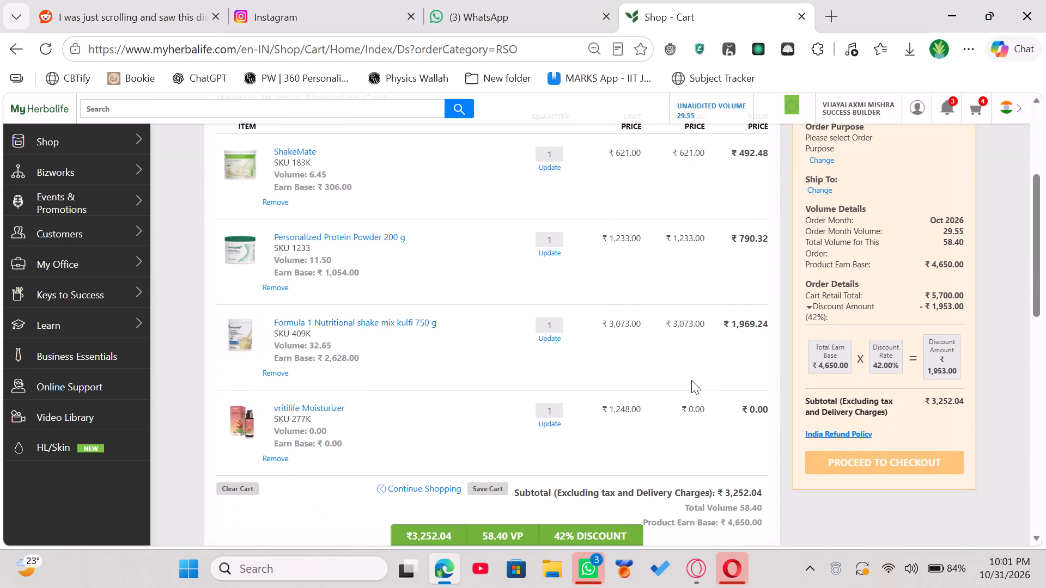
Remove the vritilife Moisturizer from the shopping cart.
scroll(691, 380, "down", 1)
left_click(279, 456)
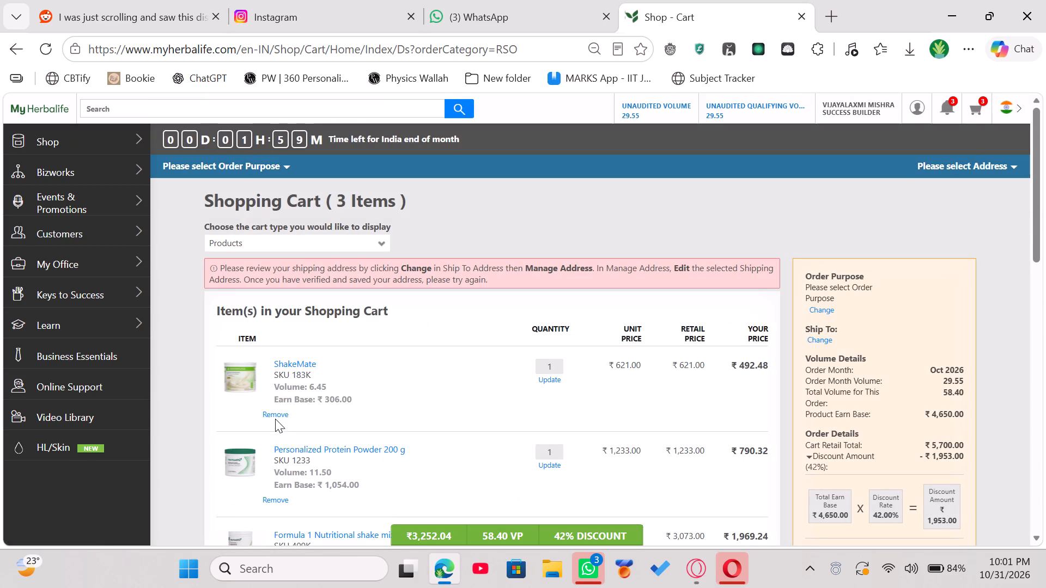
Remove the ShakeMate item from the shopping cart.
left_click(277, 412)
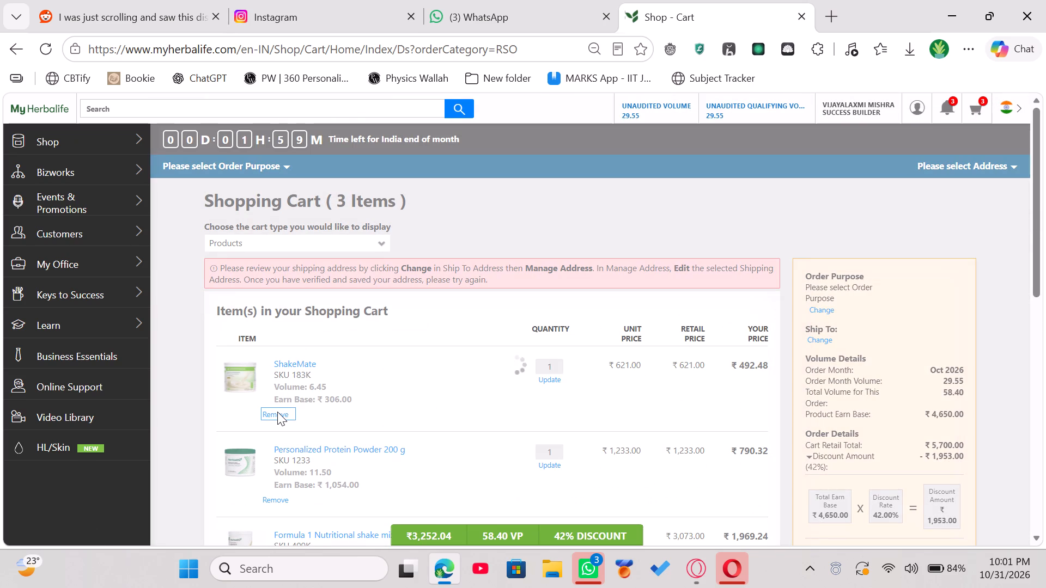
scroll(277, 412, "down", 1)
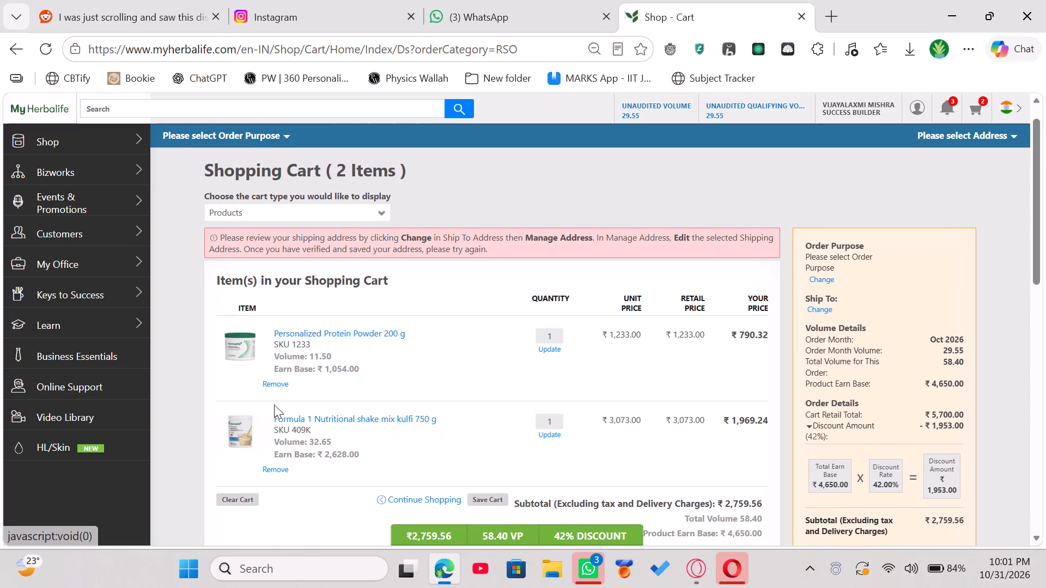
Search the shop for "moisturizer" and add one vritilife Moisturizer to the cart.
left_click(187, 108)
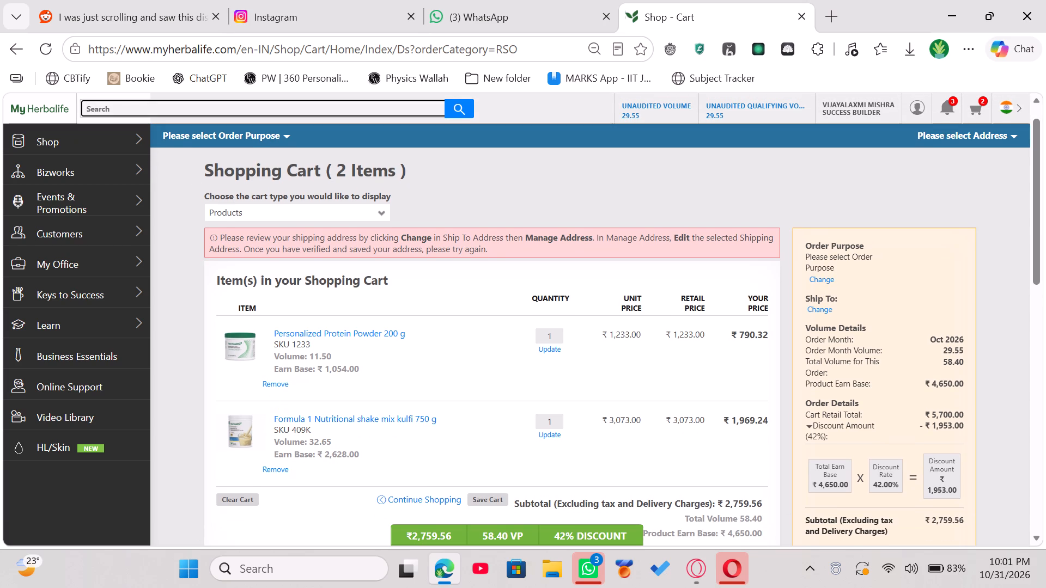
type("oisturizer")
left_click(86, 111)
key("m")
key("Return")
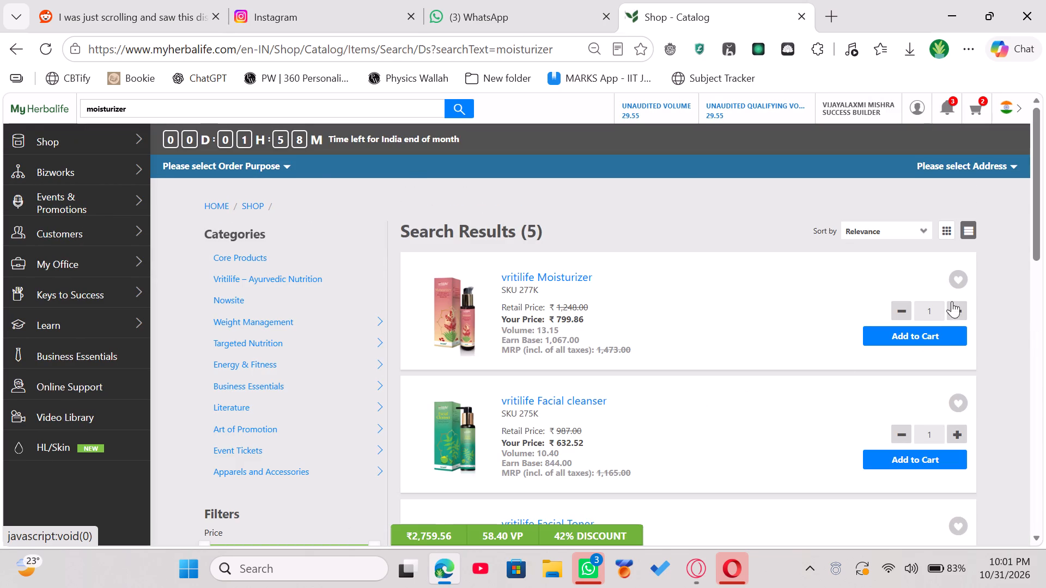
left_click(927, 331)
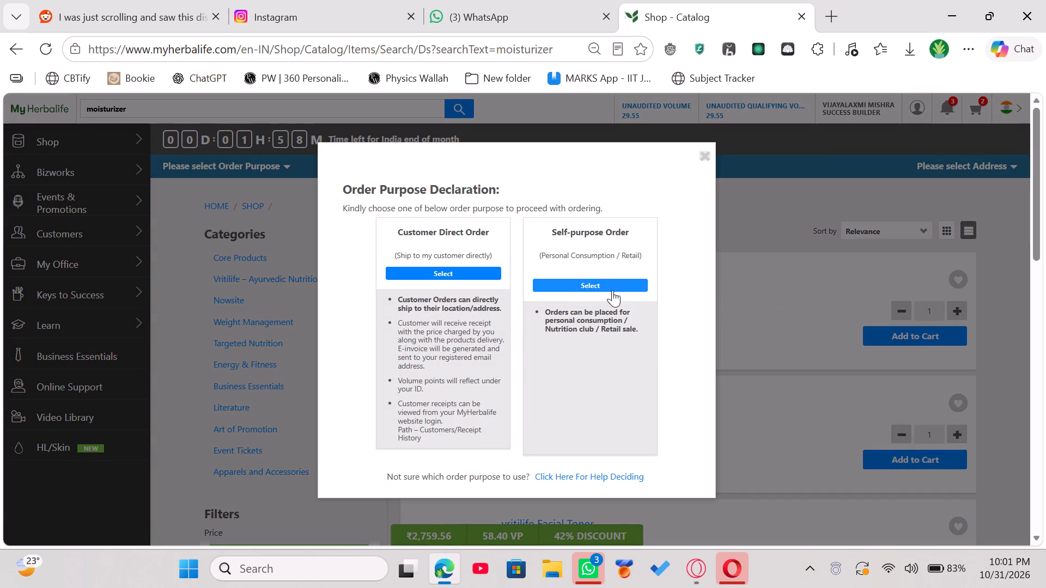
Declare the order as a self-purpose order and ship it to the account holder's own saved personal address.
left_click(612, 290)
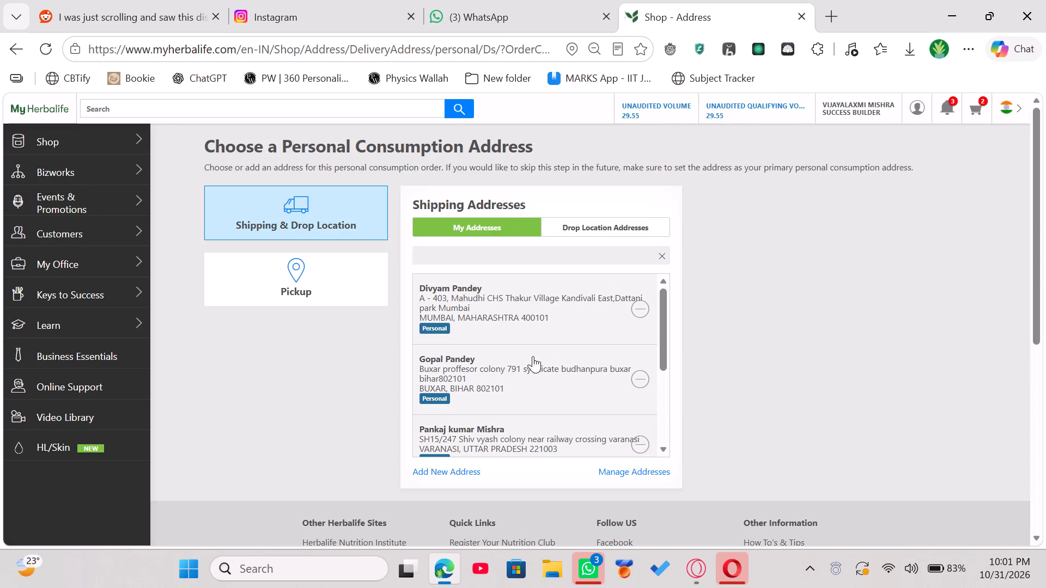
scroll(510, 372, "down", 2)
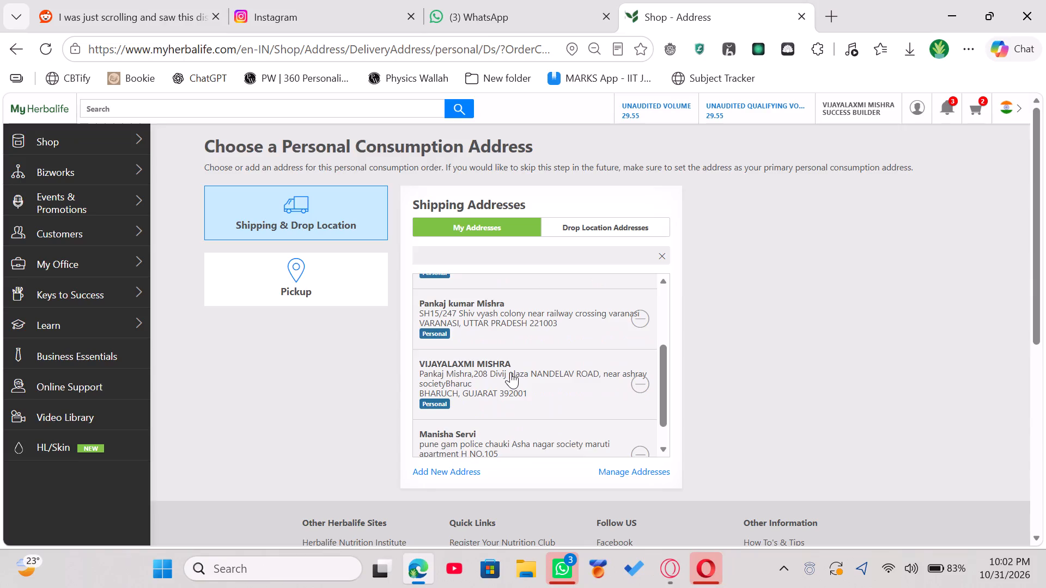
left_click(510, 372)
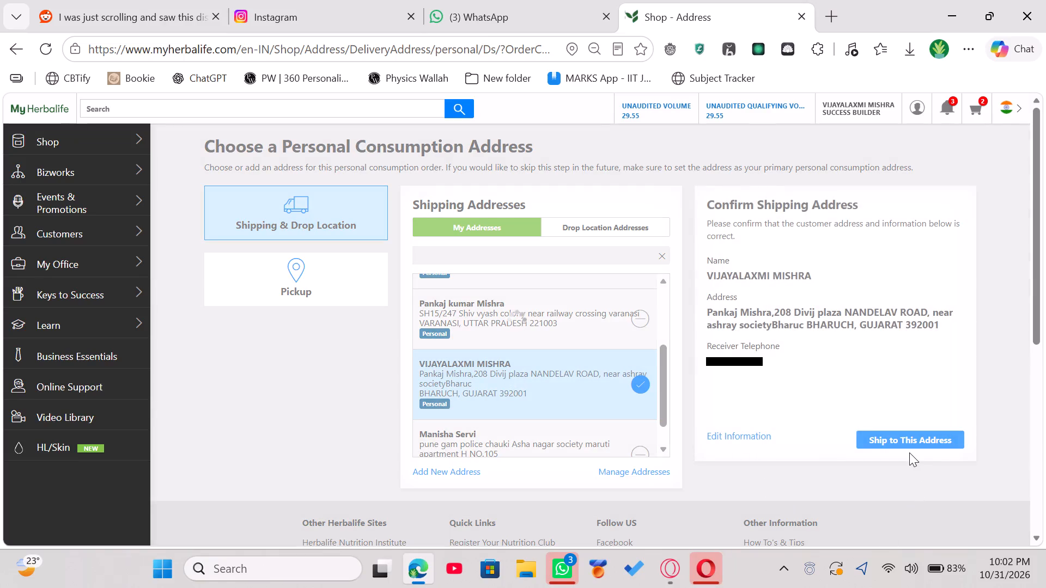
left_click(905, 445)
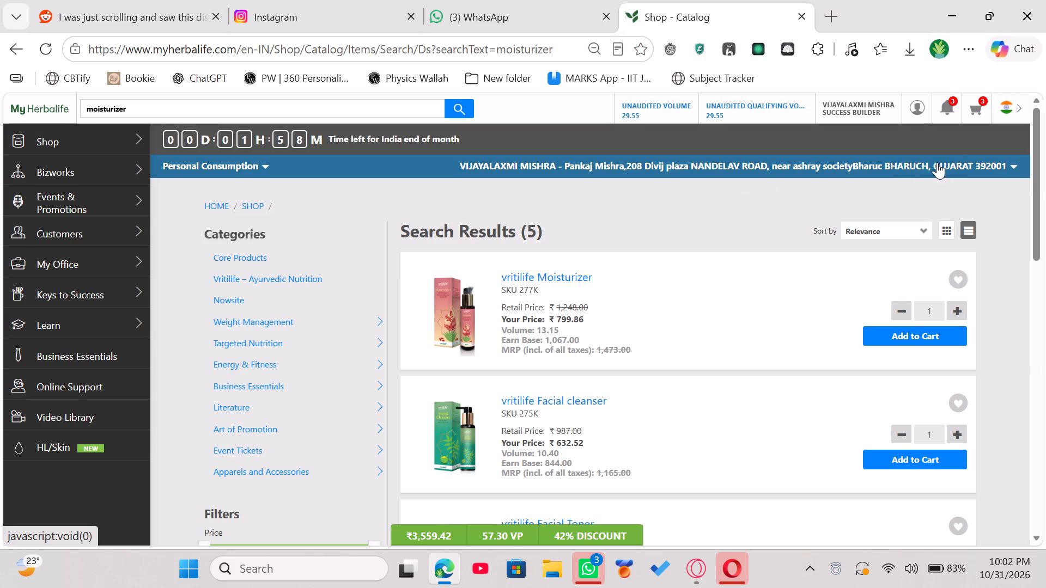
Open the shopping cart, review its items and order summary, and proceed to checkout.
left_click(974, 109)
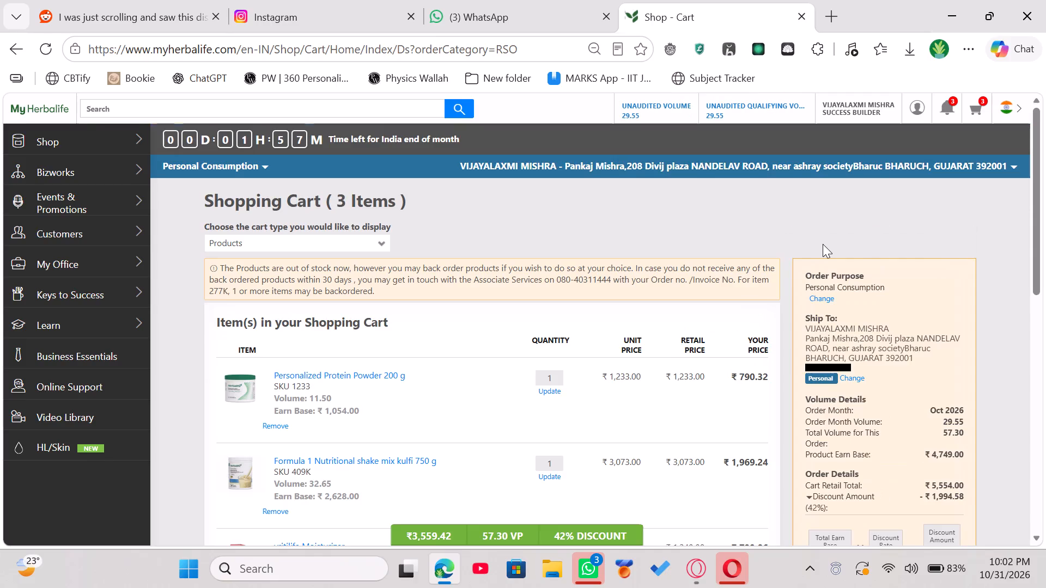
scroll(823, 244, "down", 1)
scroll(823, 244, "up", 1)
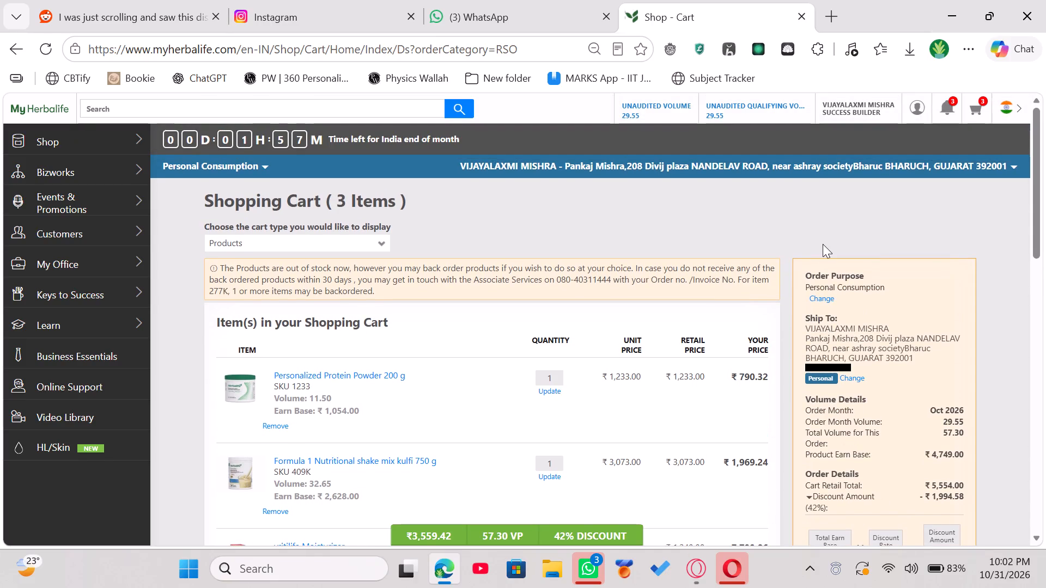
scroll(823, 244, "down", 3)
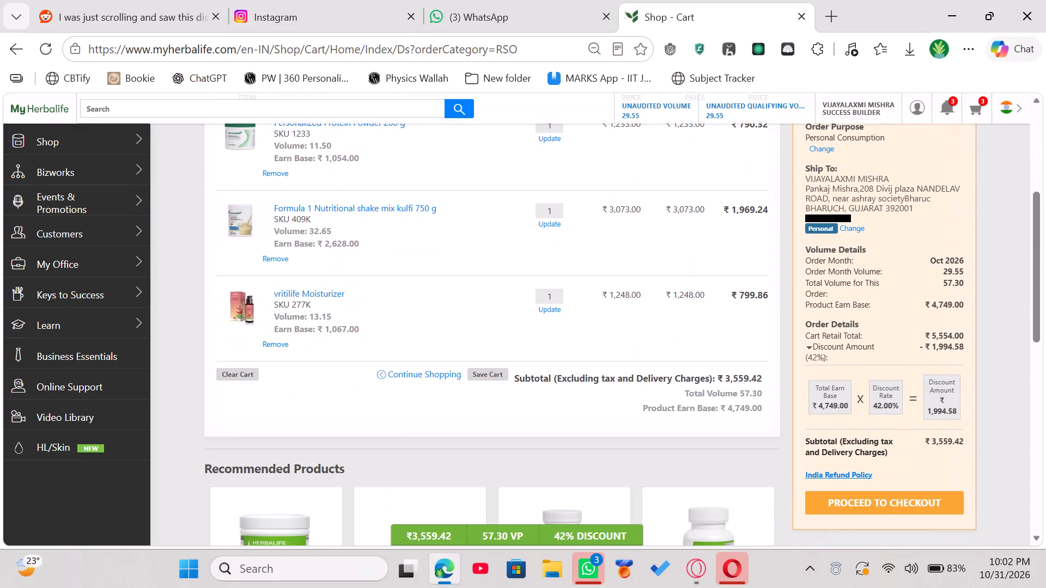
left_click(863, 504)
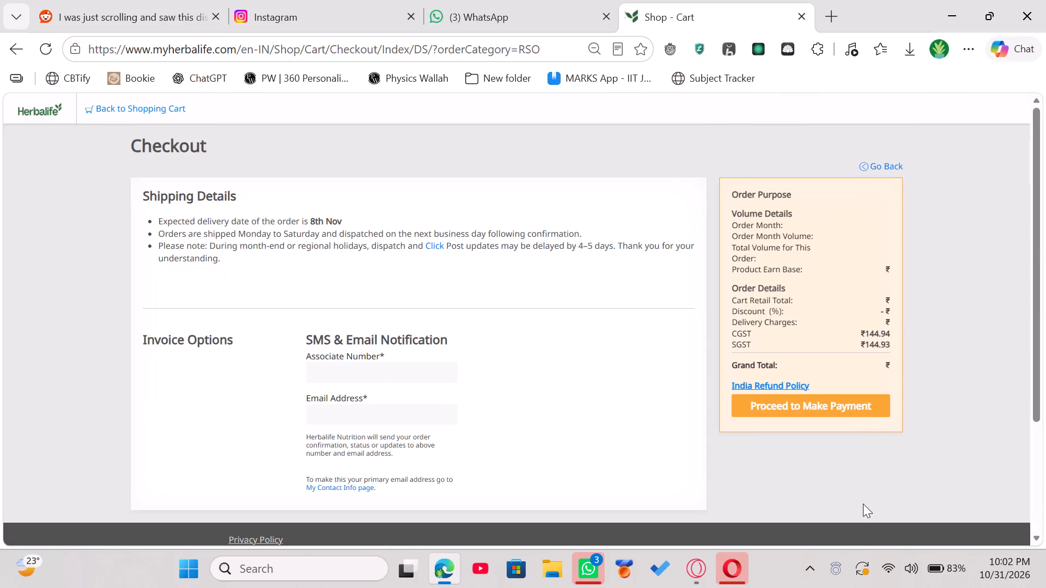
Review the shipping and order details on the checkout page and proceed to make the payment.
scroll(863, 504, "down", 1)
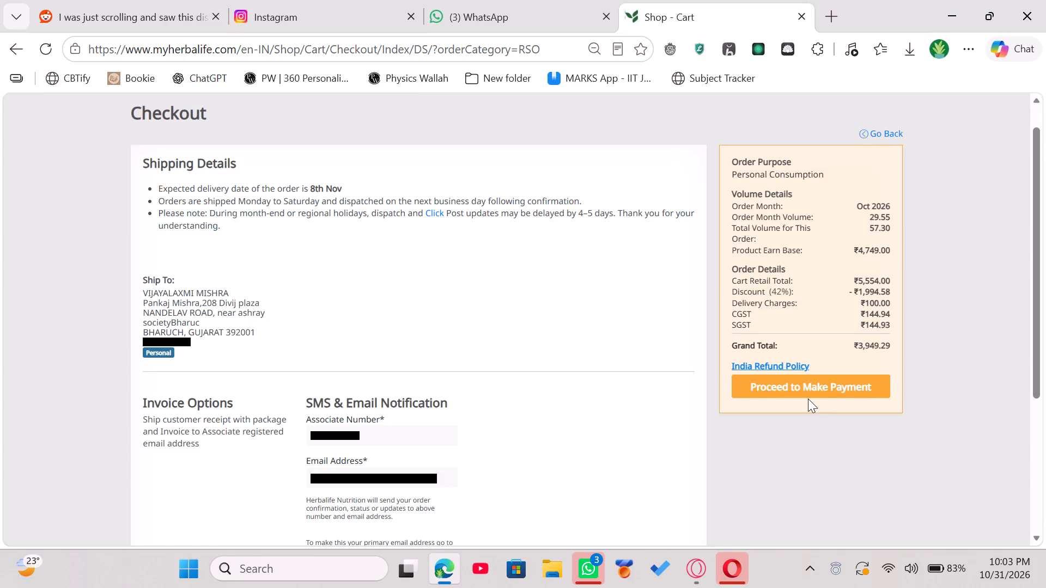
scroll(808, 399, "down", 1)
left_click(795, 350)
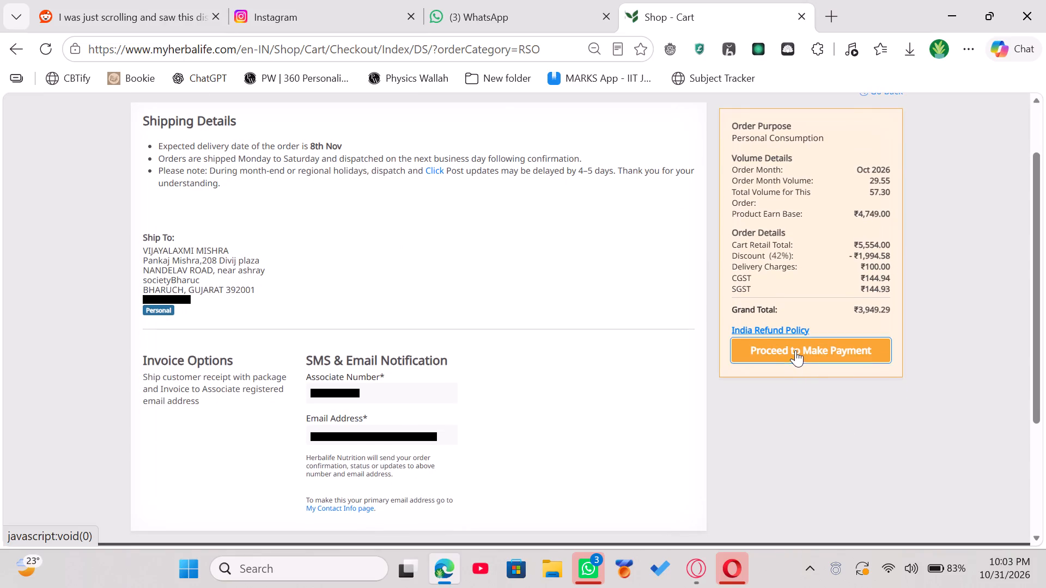
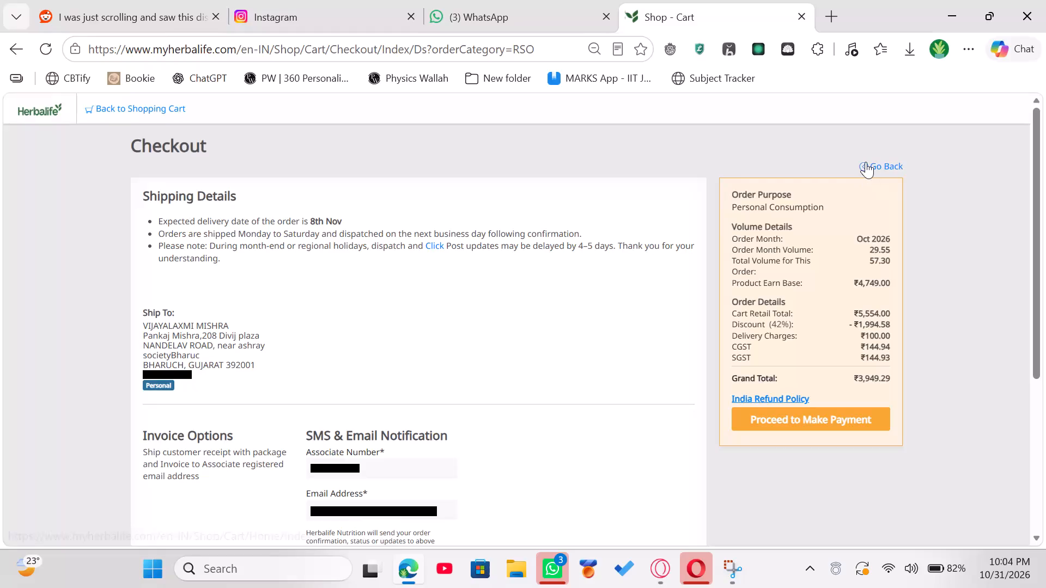
Return from checkout to the shopping cart and declare the order as a Customer Direct Order.
left_click(866, 162)
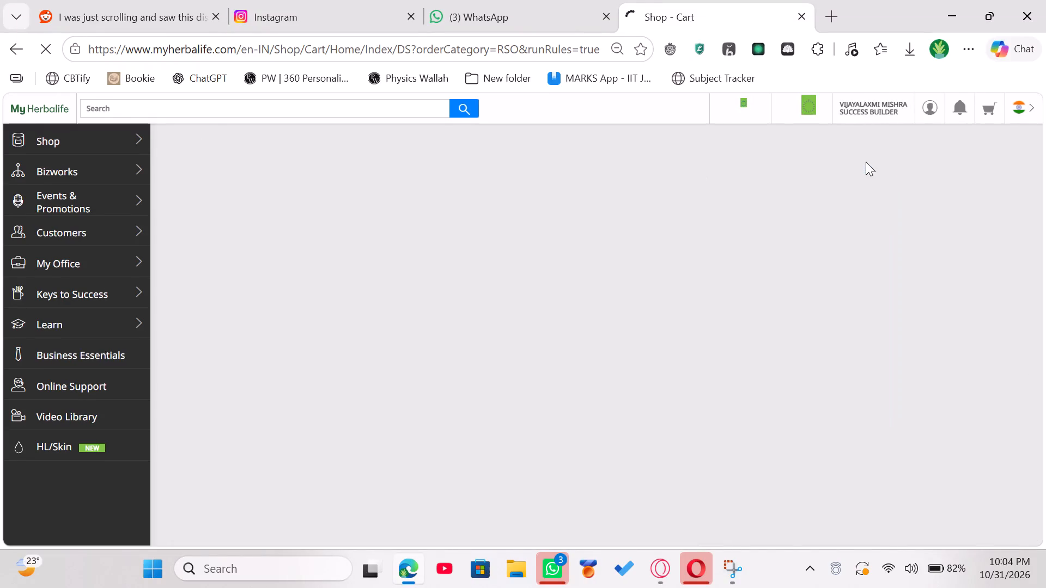
left_click(238, 129)
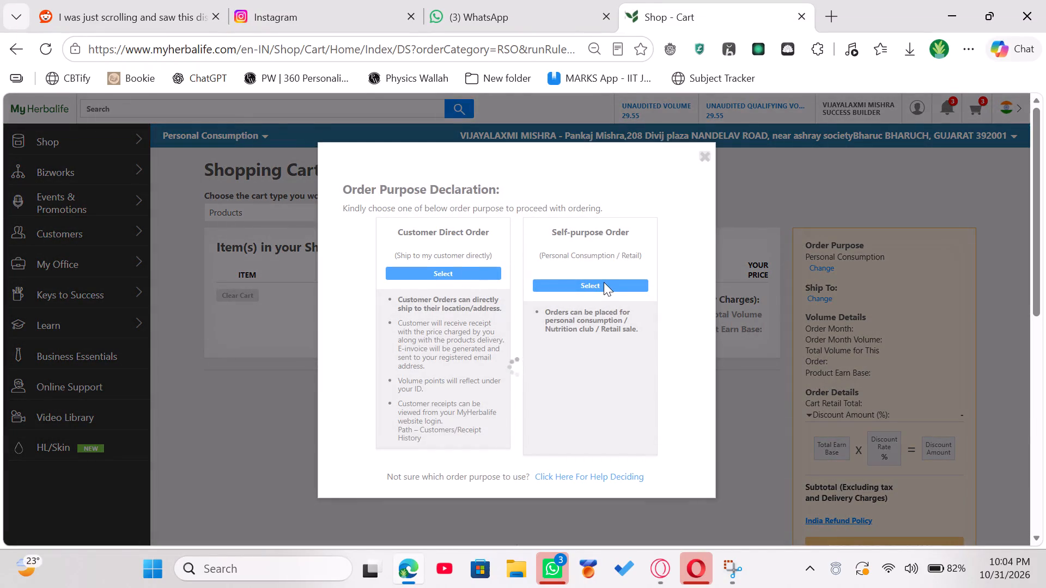
left_click(442, 267)
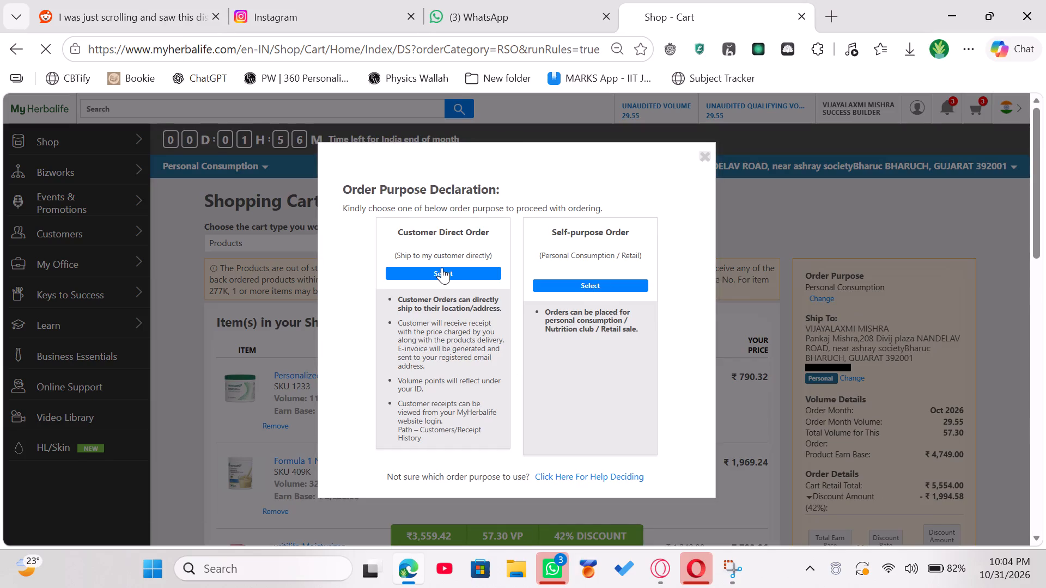
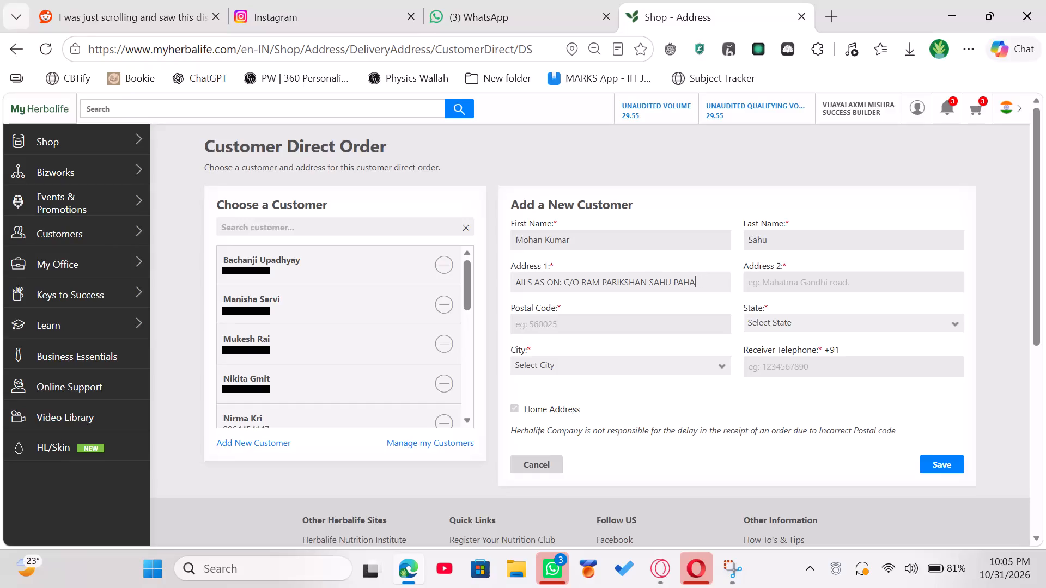
Remove the colon from the new customer's first address line and complete the line with the locality name.
key("BackSpace")
key("BackSpace")
key("BackSpace")
key("BackSpace")
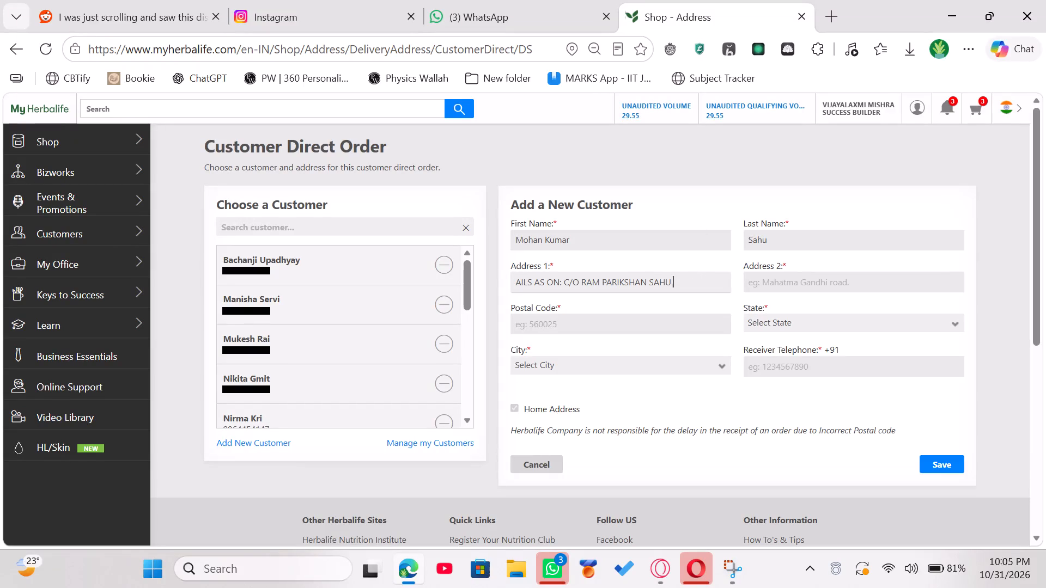
left_click(563, 281)
key("Left")
key("BackSpace")
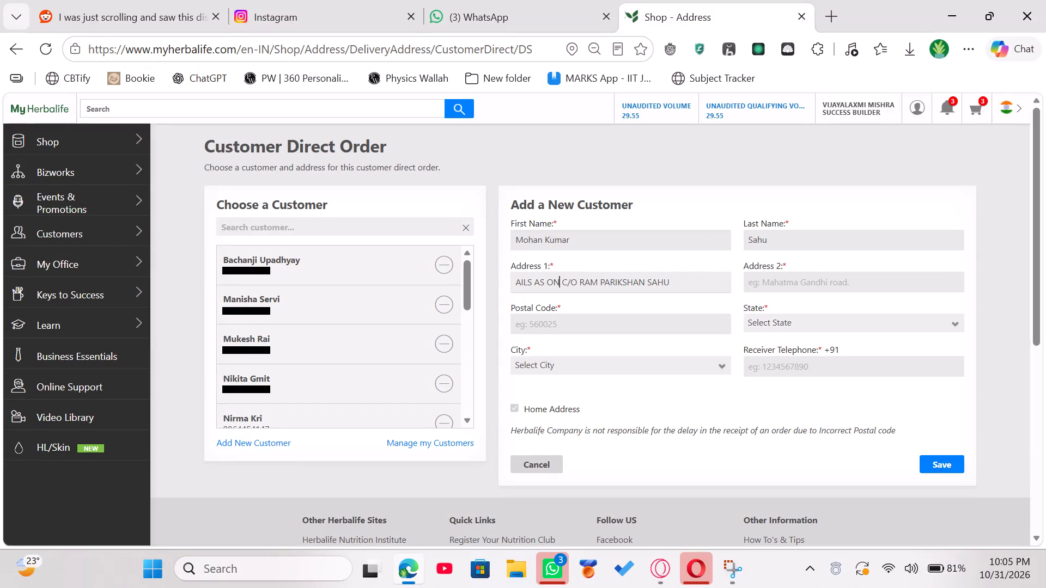
left_click(676, 288)
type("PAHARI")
Enter the second address line for the new customer.
left_click(838, 284)
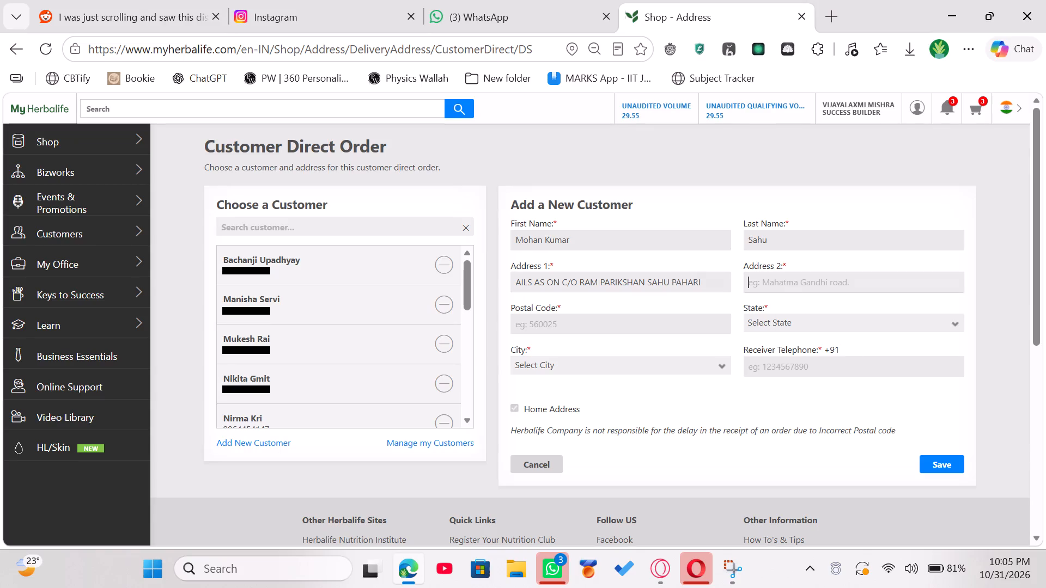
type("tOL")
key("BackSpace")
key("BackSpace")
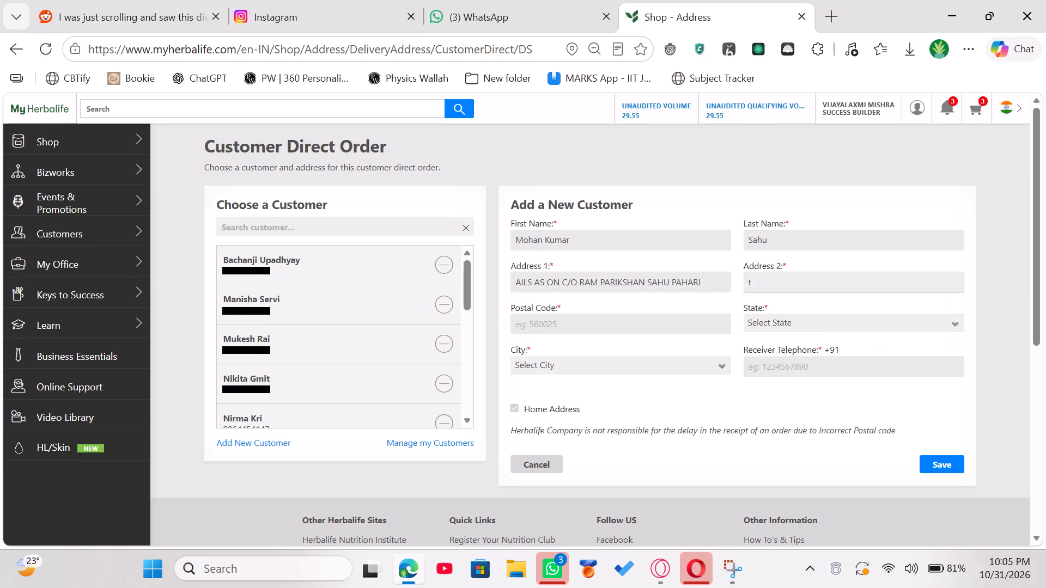
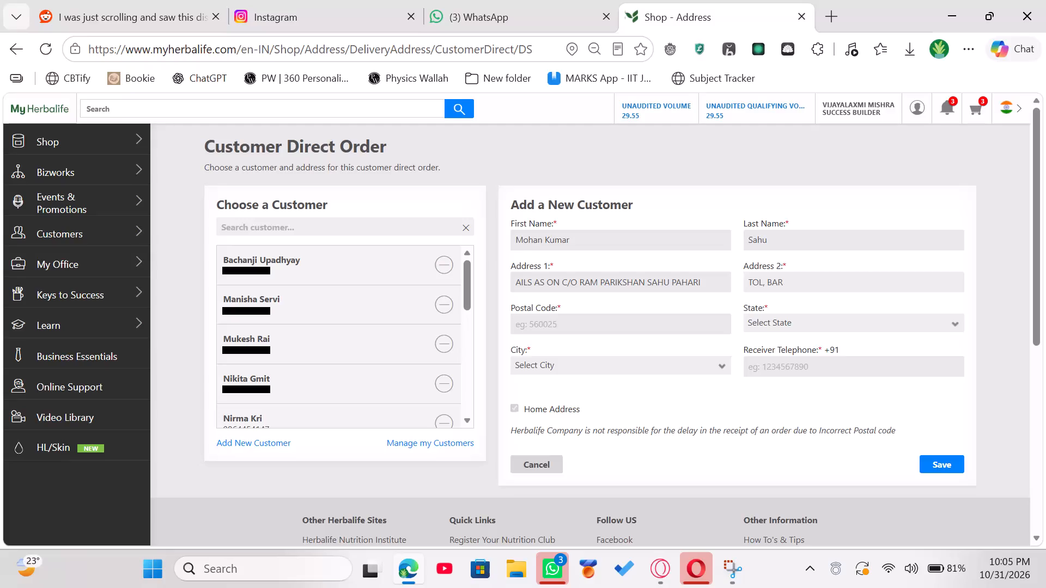
Continue filling in the second address line of the new customer's shipping address.
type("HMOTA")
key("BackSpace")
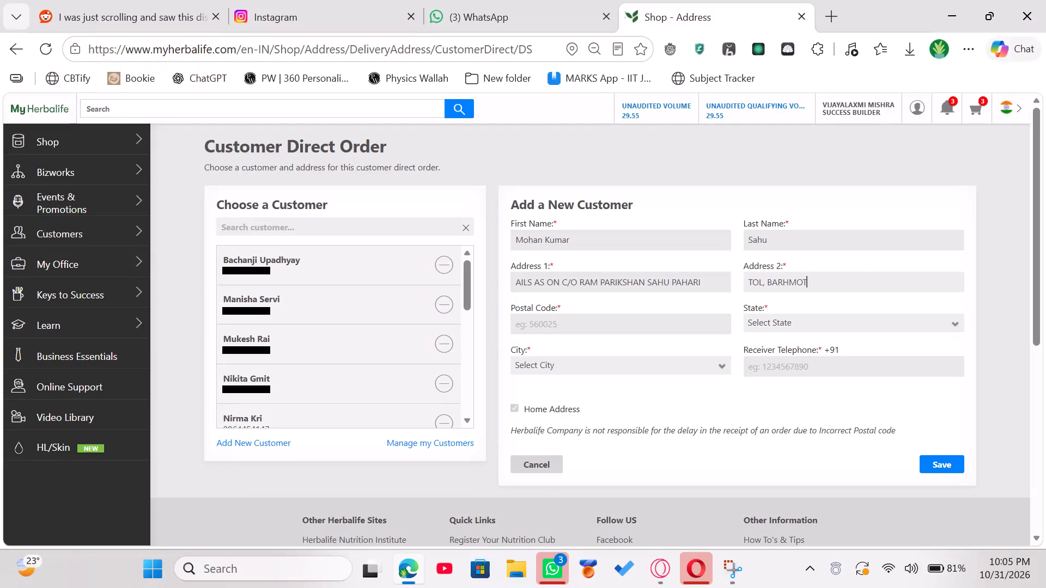
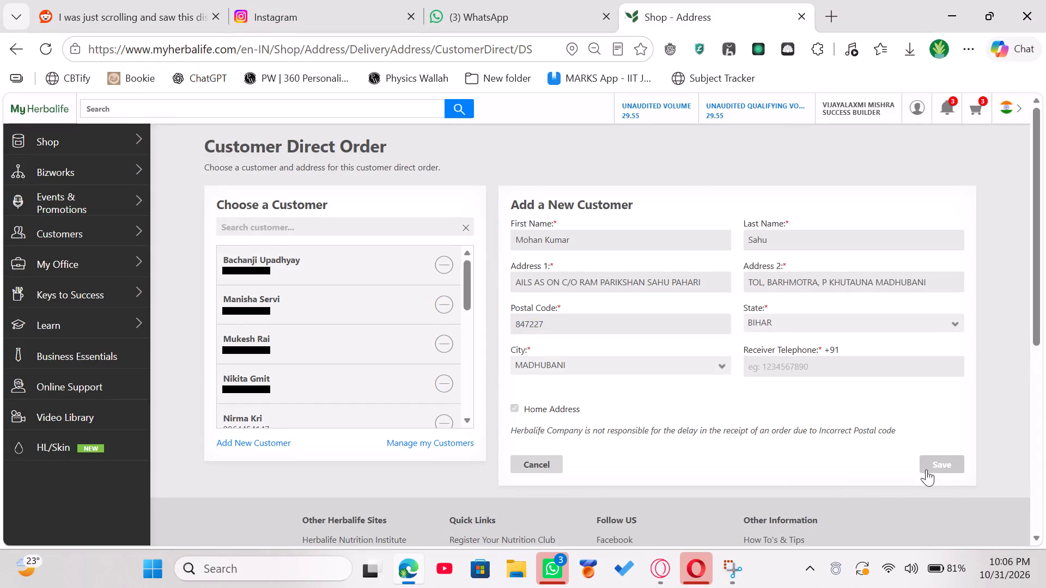
Correct the new customer's Address 1 entry by removing the space just before "C/O".
left_click(563, 282)
key("BackSpace")
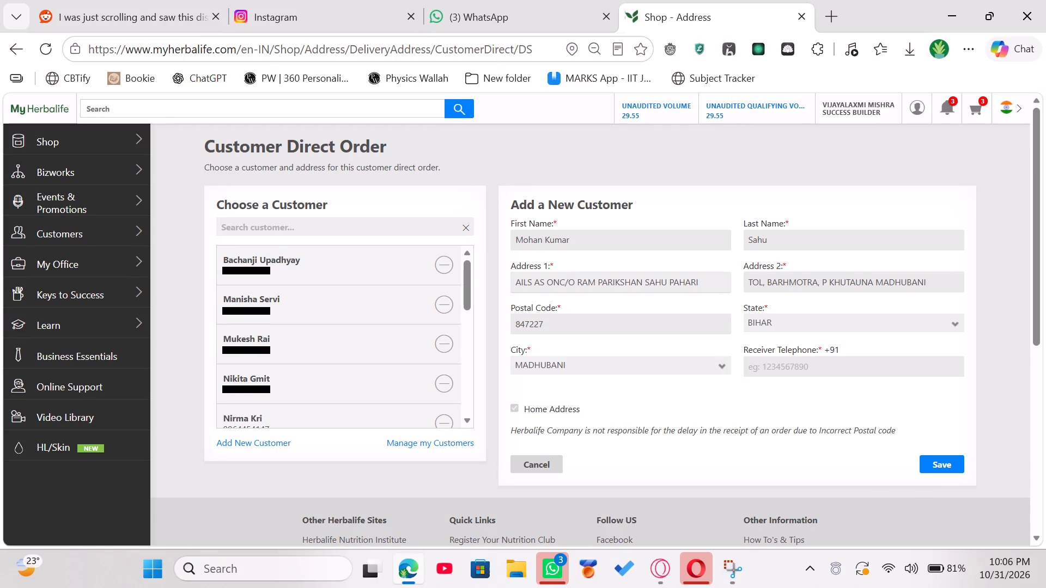
key("semicolon")
key("BackSpace")
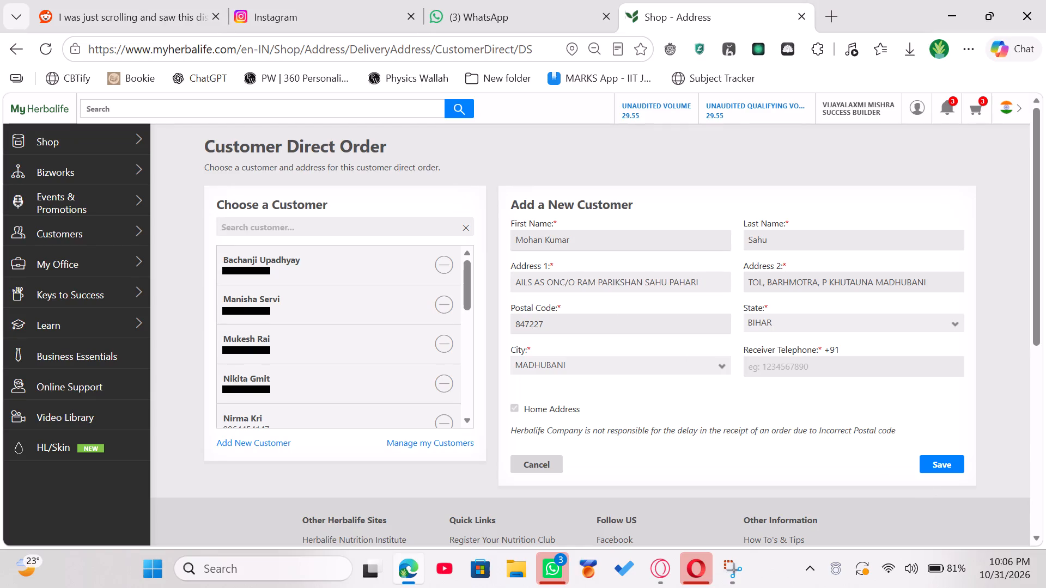
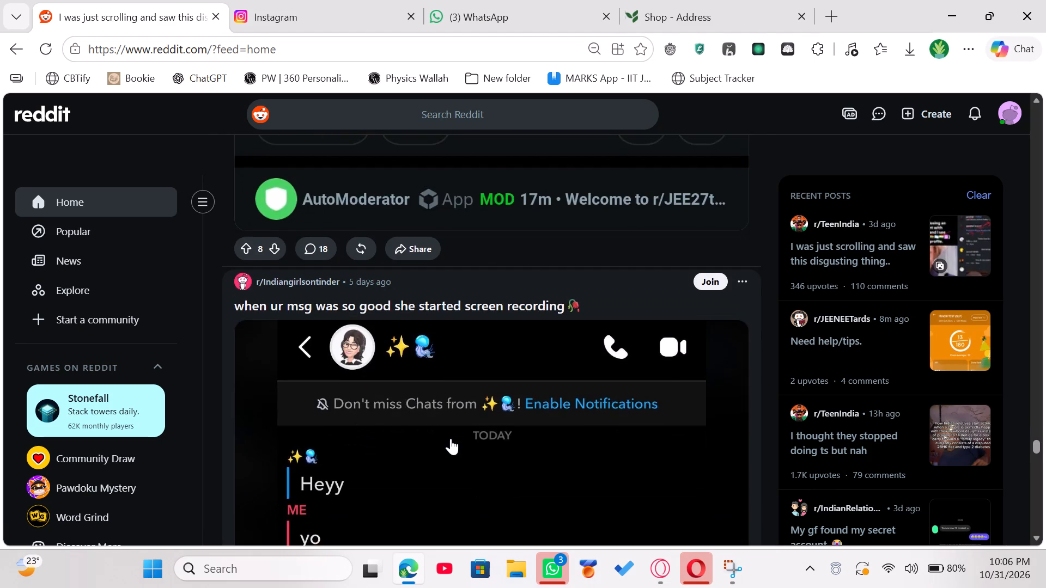
Browse further down the Reddit home feed, looking through its posts.
key("space")
key("space")
key("space")
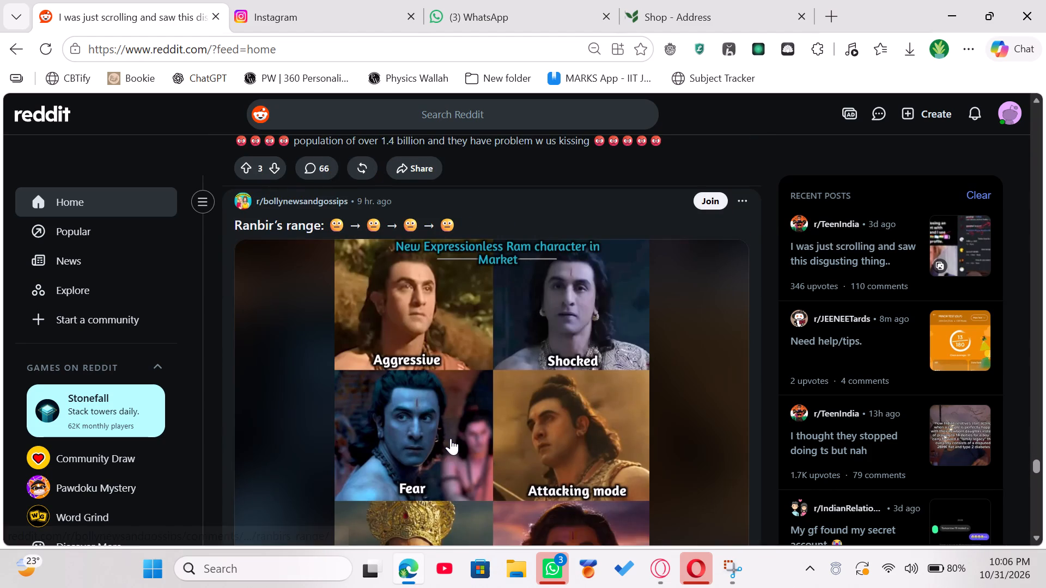
scroll(451, 438, "down", 2)
scroll(451, 438, "up", 2)
key("space")
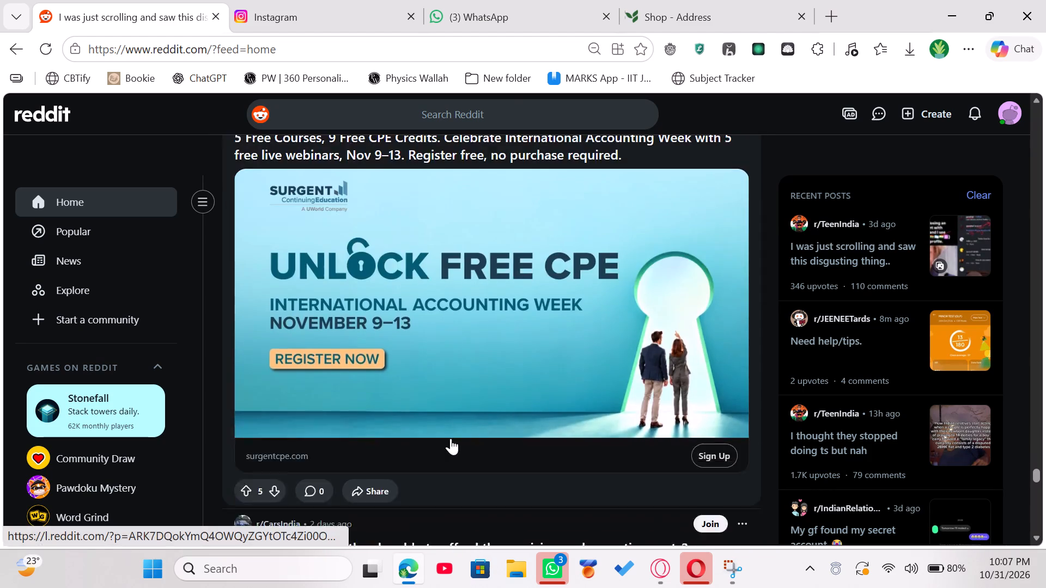
scroll(451, 438, "down", 1)
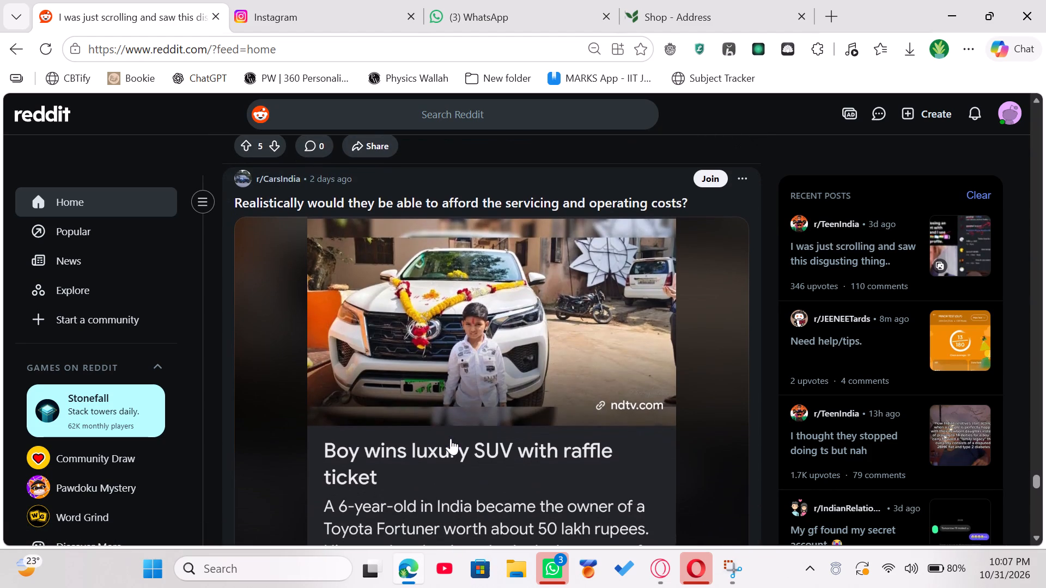
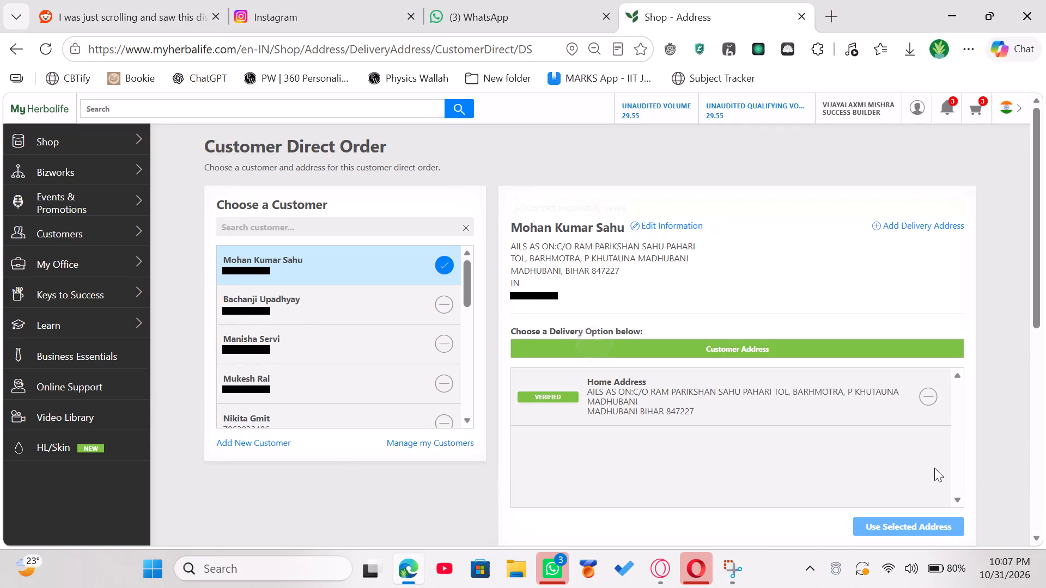
Choose the customer's verified home address in Madhubani as the delivery address for the customer direct order.
left_click(824, 395)
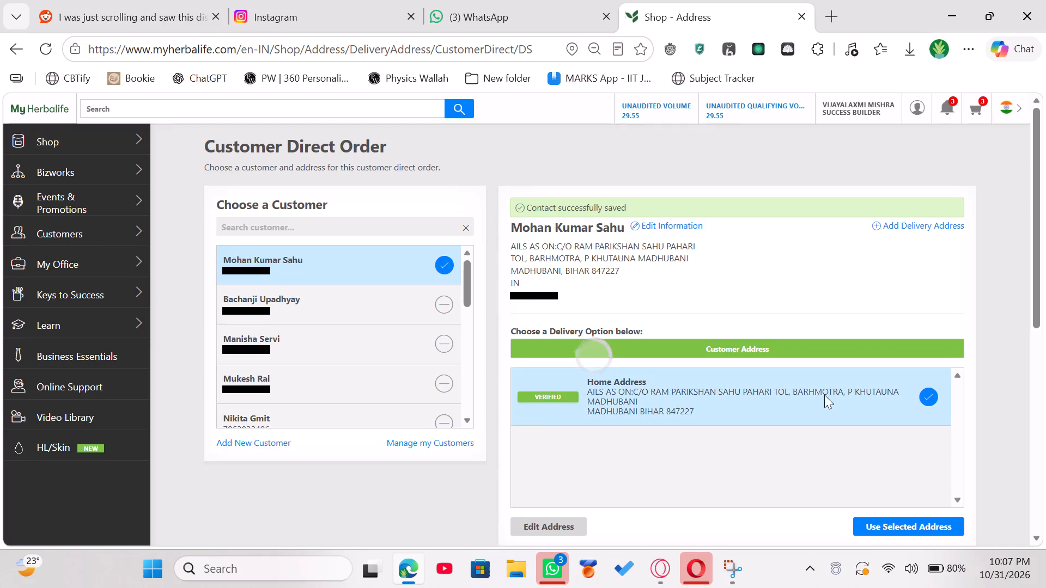
left_click(882, 523)
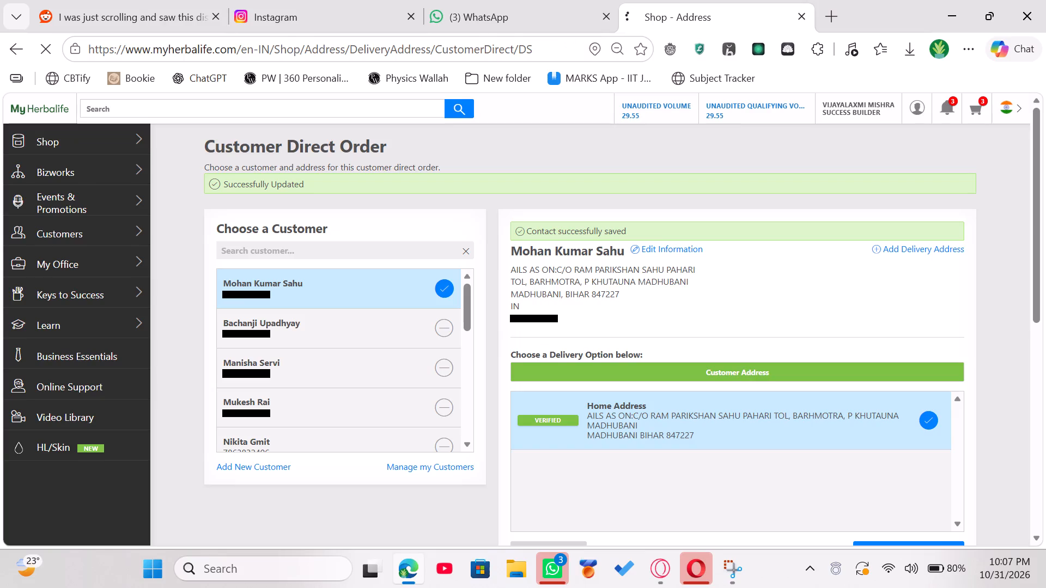
scroll(726, 385, "down", 1)
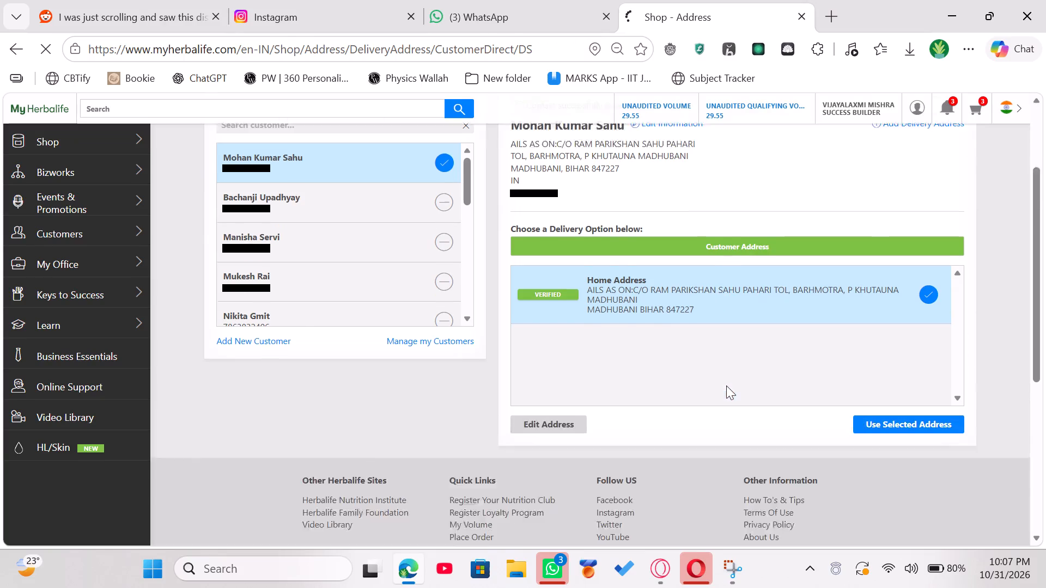
scroll(726, 385, "down", 1)
left_click(893, 350)
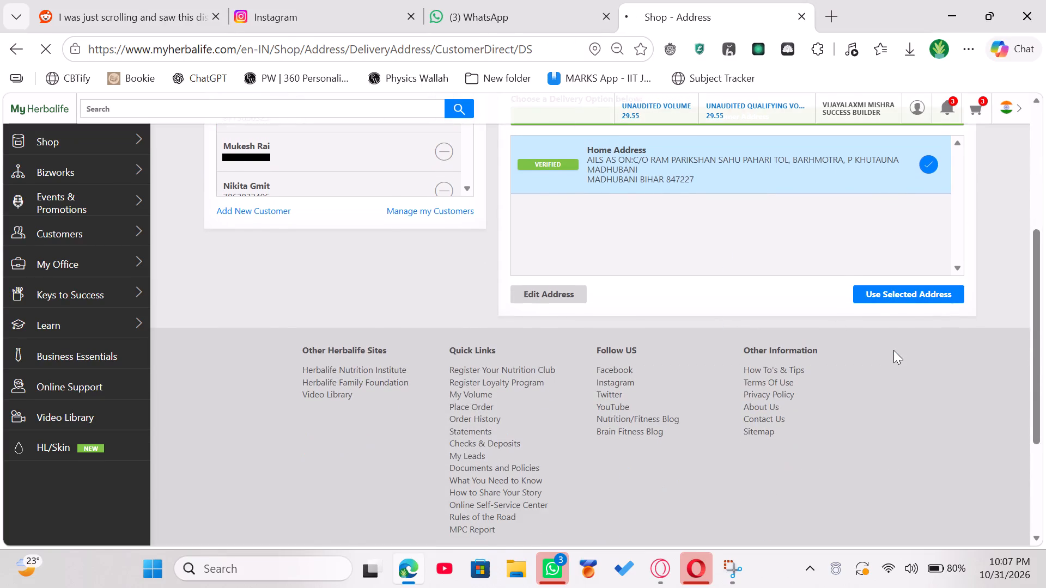
scroll(893, 350, "up", 1)
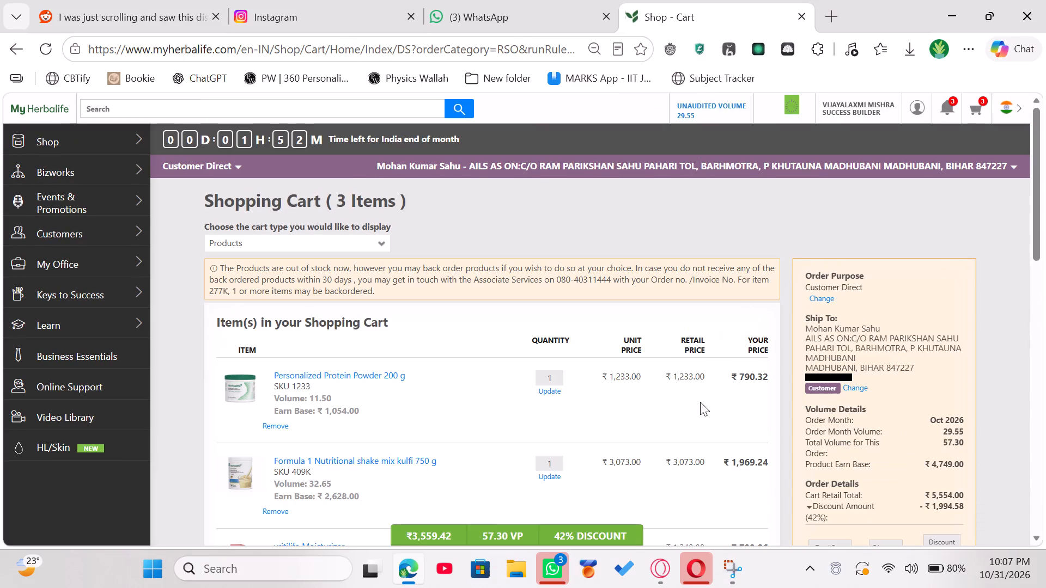
Empty the shopping cart by removing the Personalized Protein Powder, the Formula 1 kulfi shake mix and the vritilife Moisturizer.
scroll(689, 390, "down", 2)
scroll(689, 390, "up", 2)
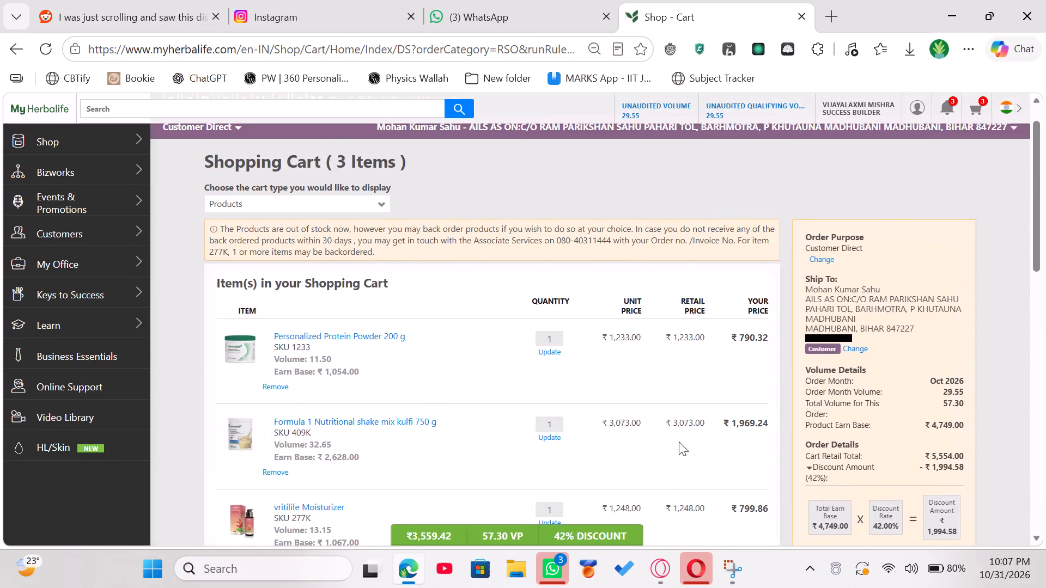
scroll(565, 390, "down", 1)
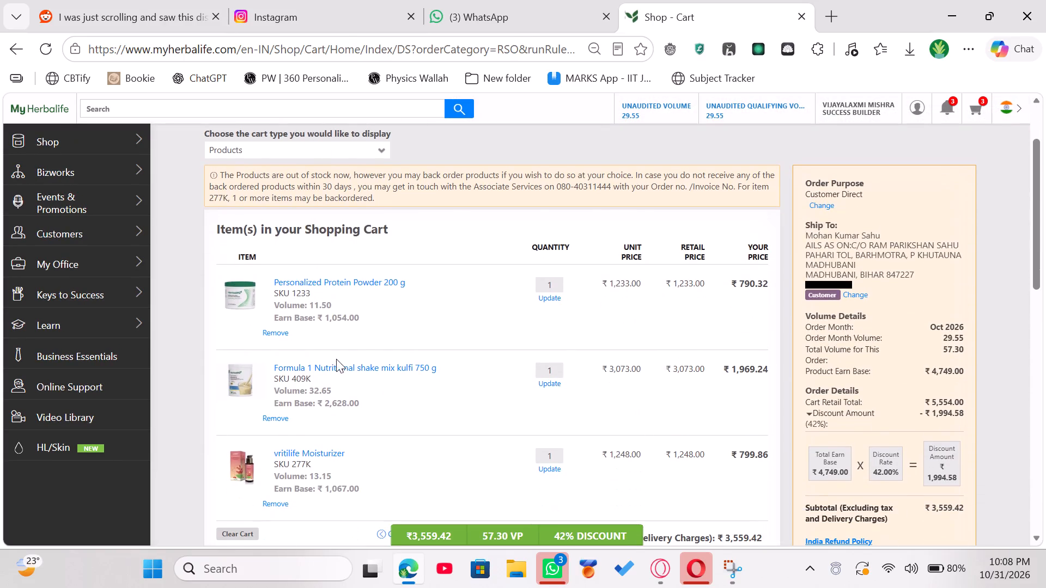
left_click(290, 338)
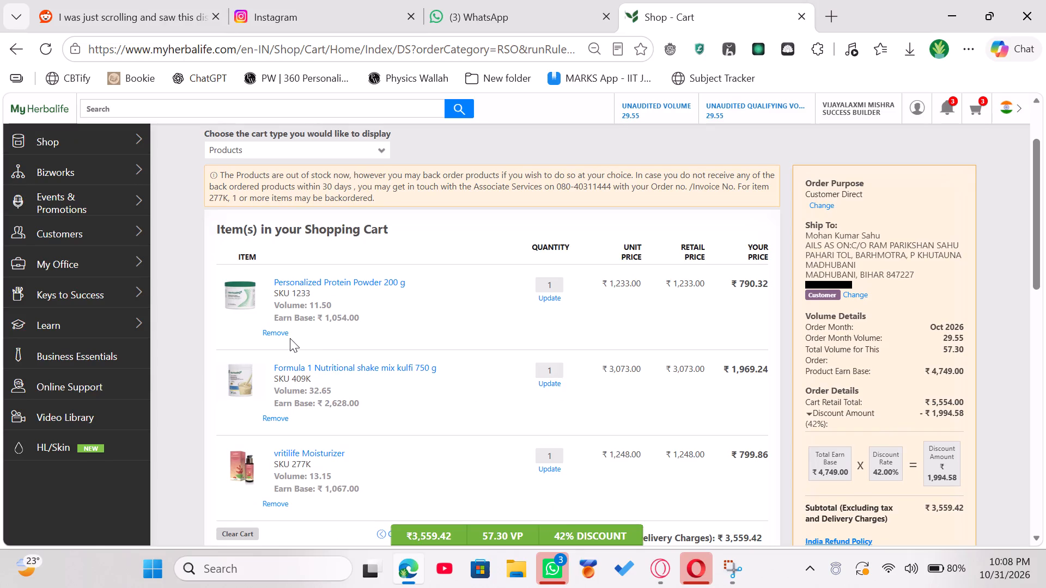
left_click(281, 336)
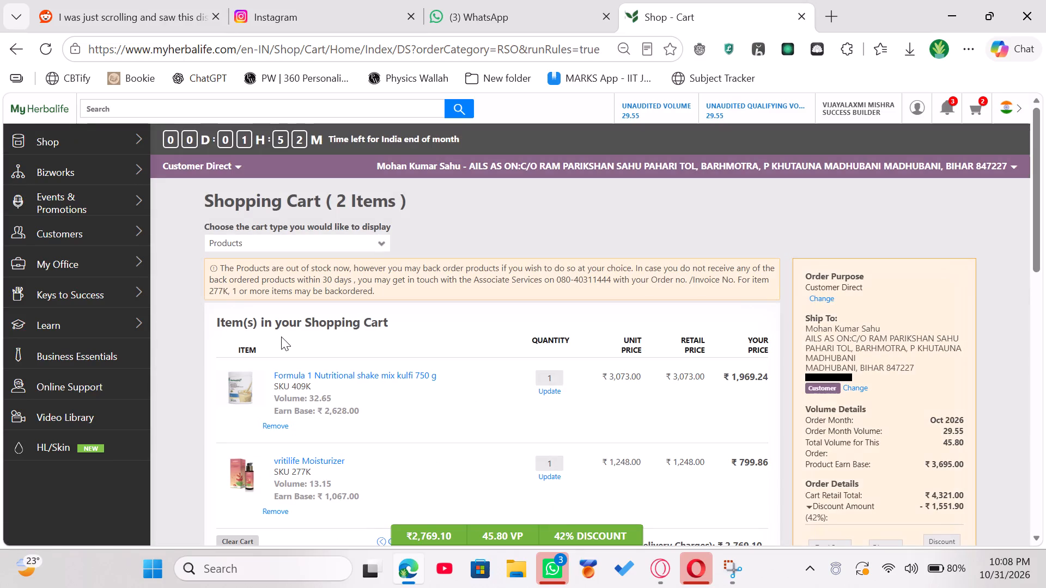
scroll(303, 400, "down", 1)
left_click(282, 388)
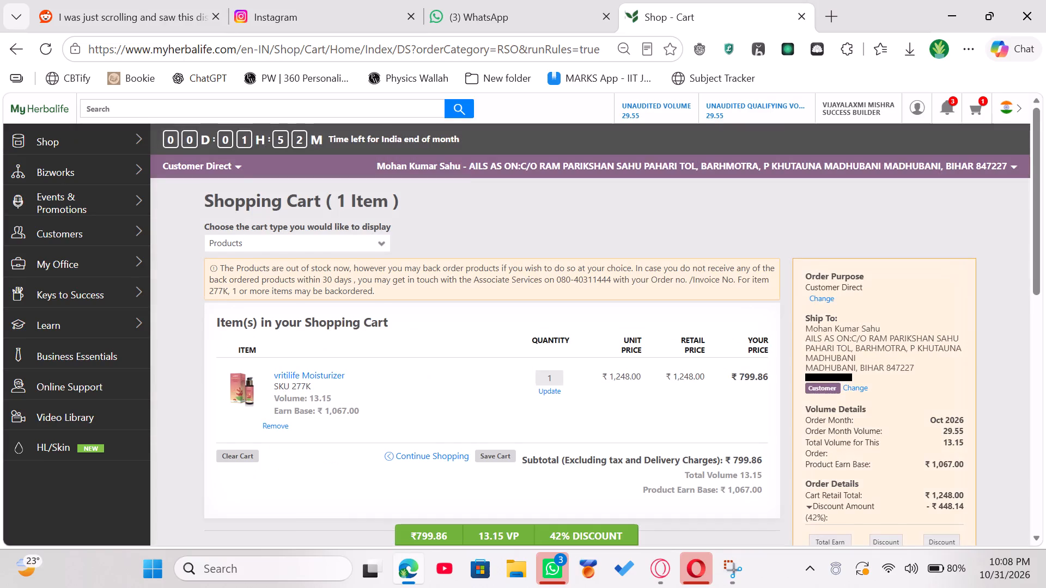
scroll(282, 388, "down", 1)
left_click(282, 388)
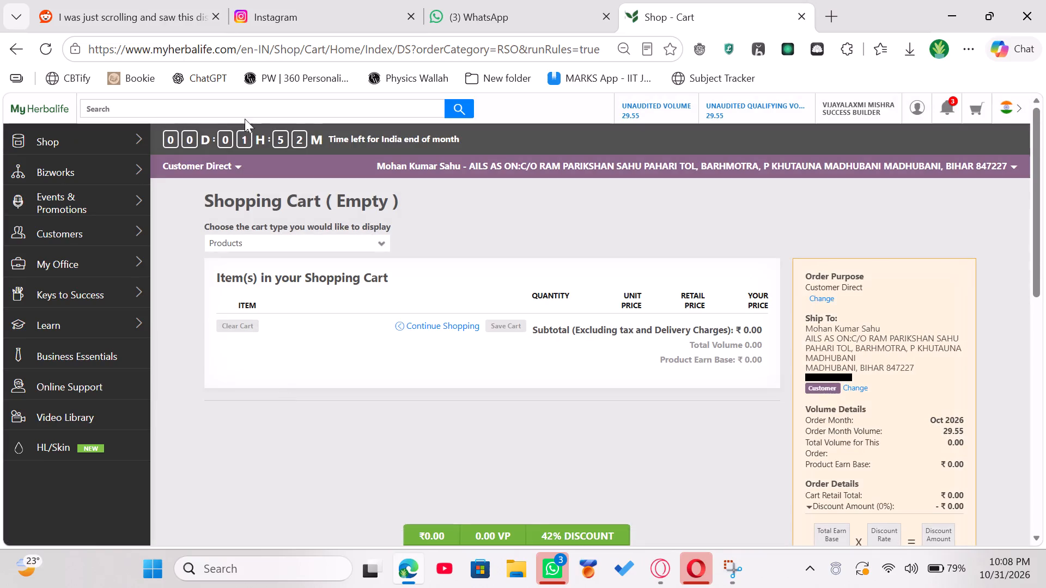
Add the vritilife Facial cleanser from the recommended products to the cart.
left_click(235, 111)
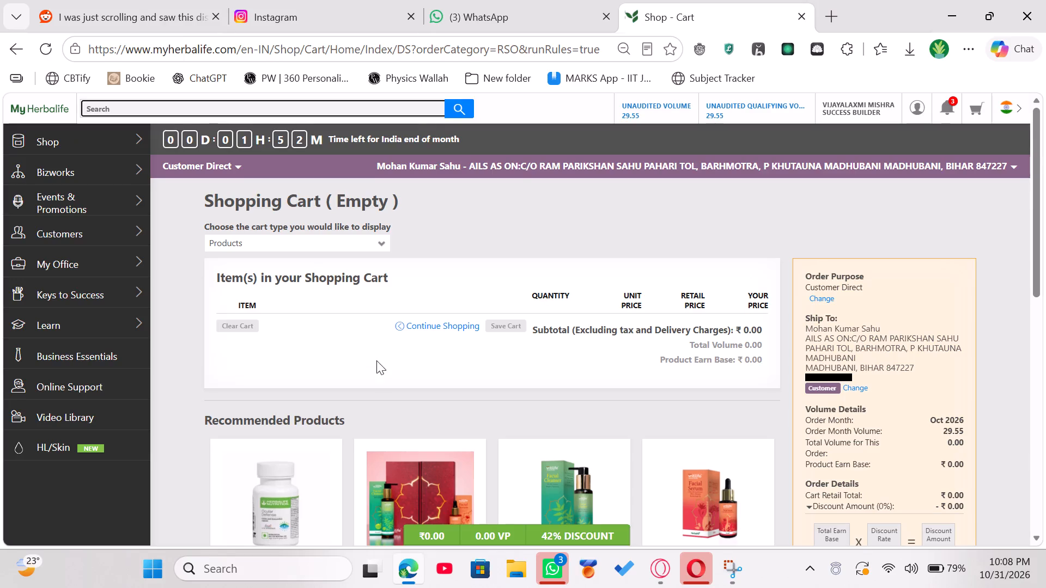
scroll(376, 360, "down", 2)
scroll(683, 291, "left", 1)
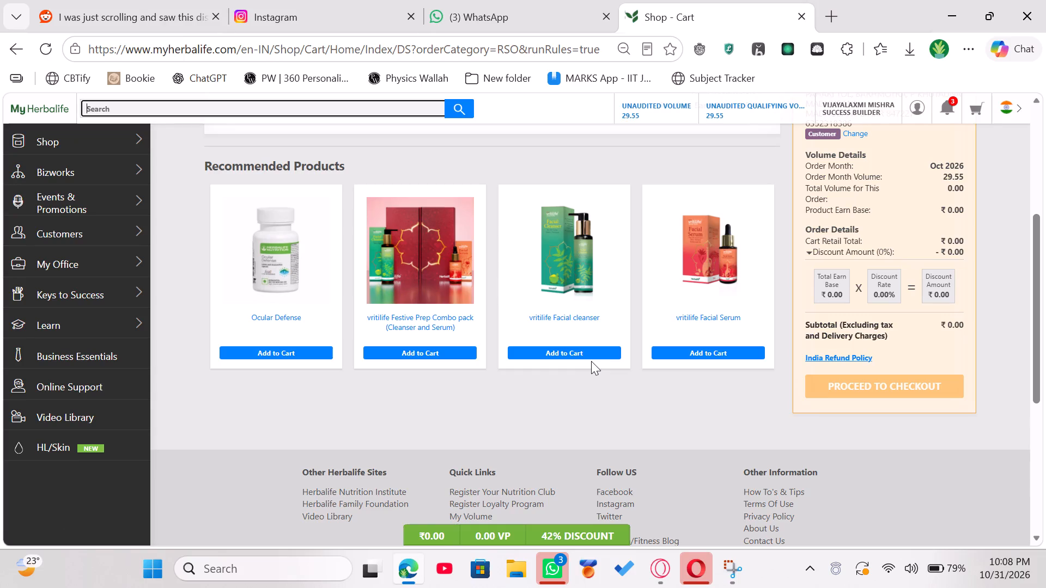
left_click(580, 348)
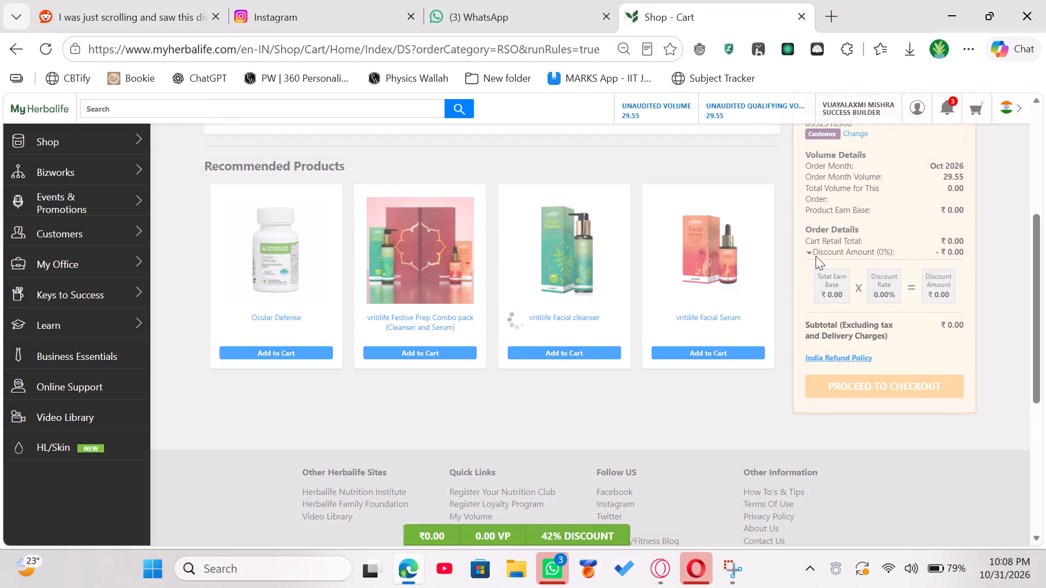
Proceed to checkout with the facial cleanser order.
scroll(932, 259, "up", 1)
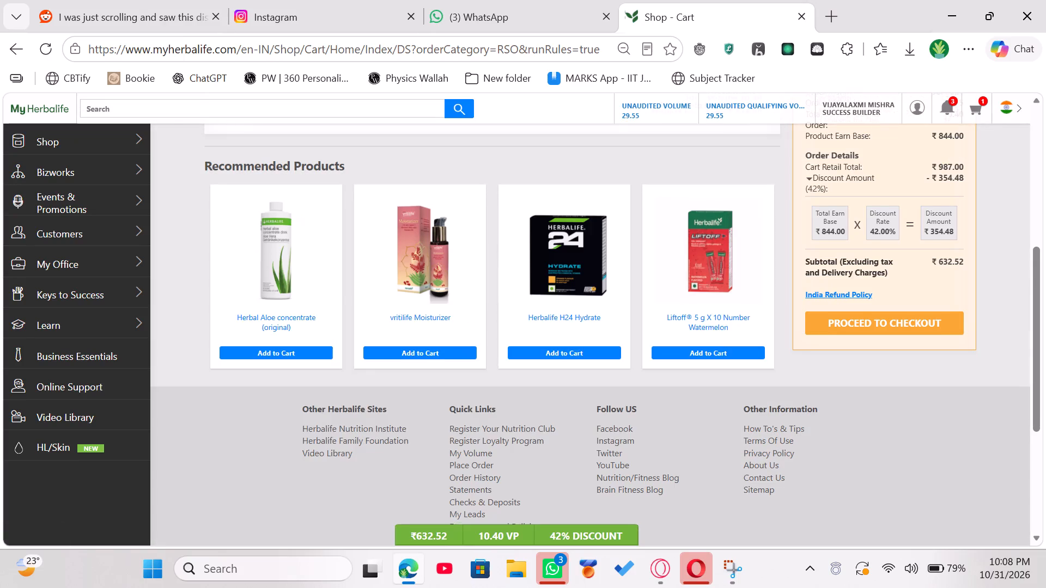
scroll(932, 259, "up", 1)
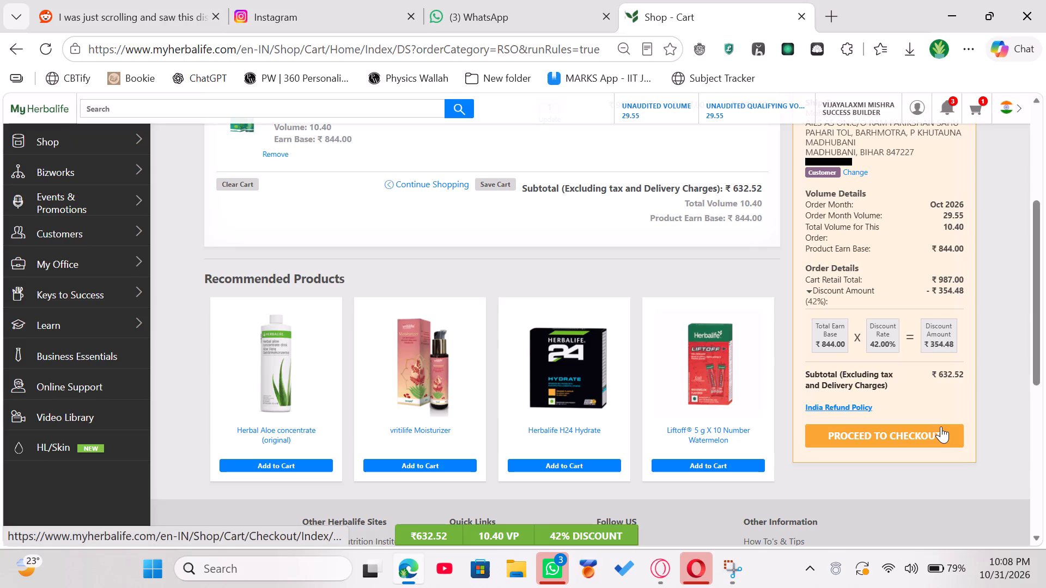
left_click(941, 426)
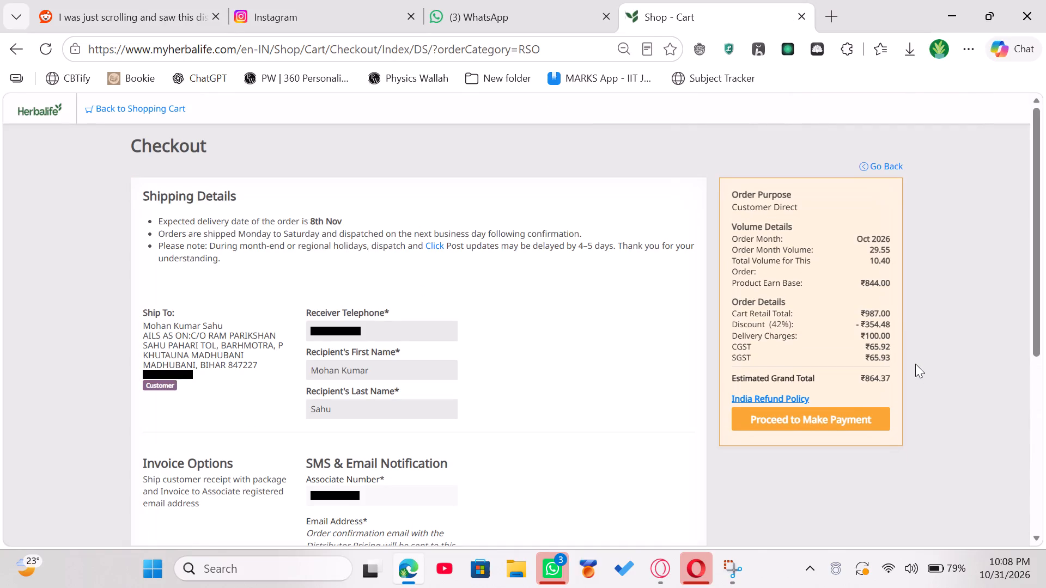
Capture the checkout order summary box as a screenshot and copy the image from Snipping Tool.
scroll(787, 384, "down", 1)
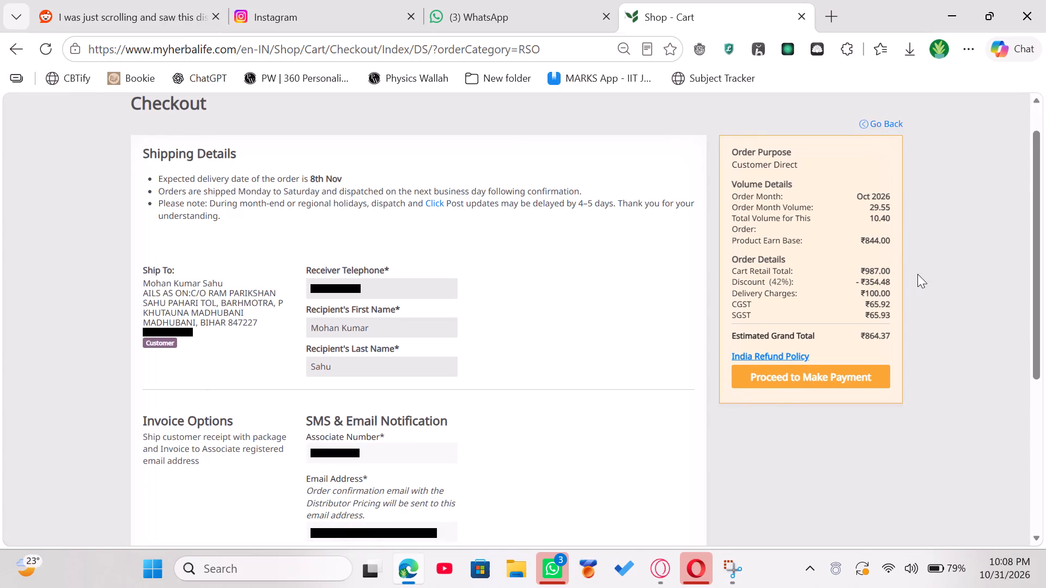
key("shift+super+s")
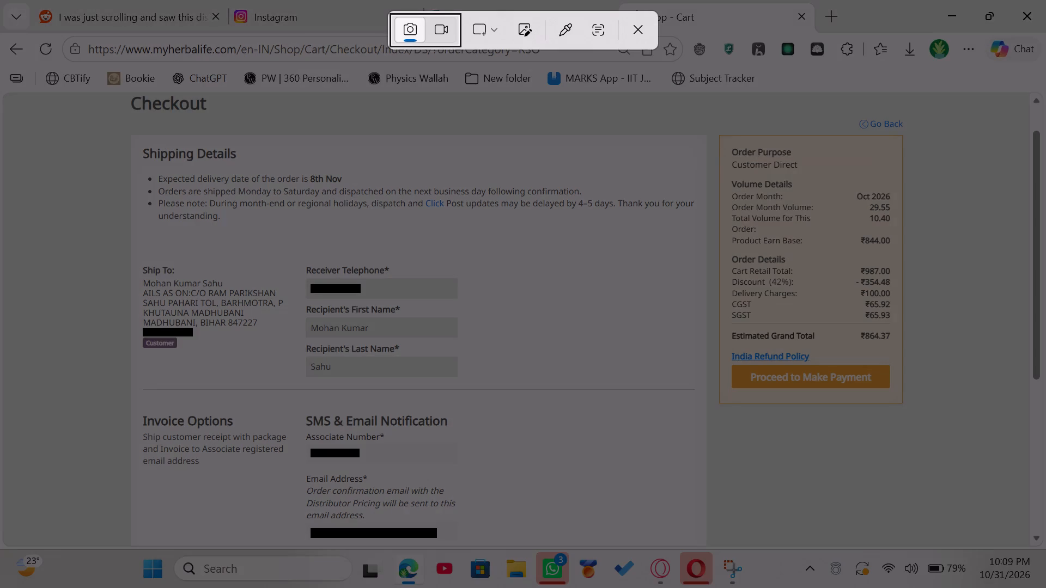
left_click_drag(714, 130, 719, 133)
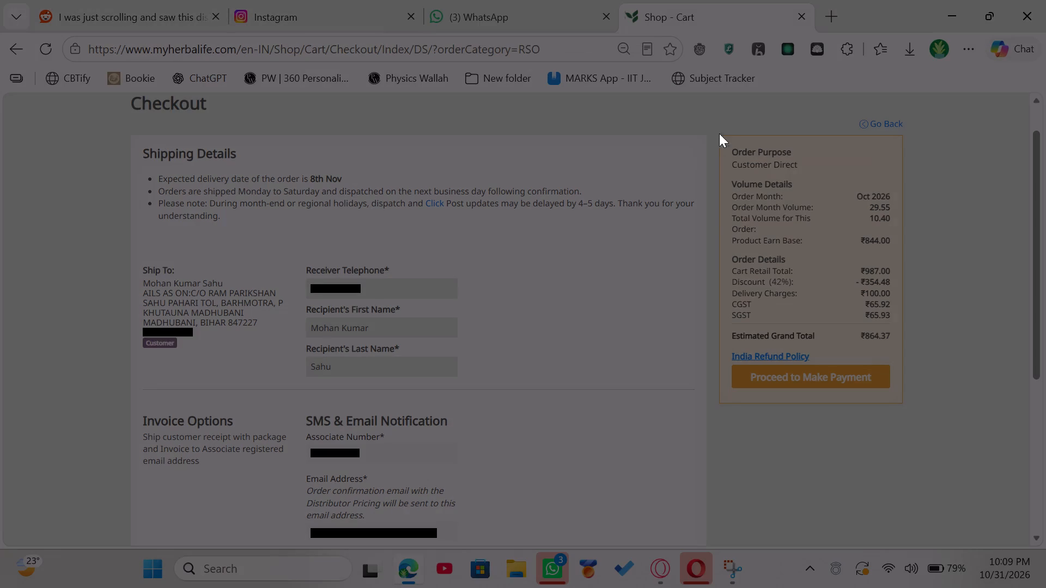
left_click_drag(719, 133, 904, 402)
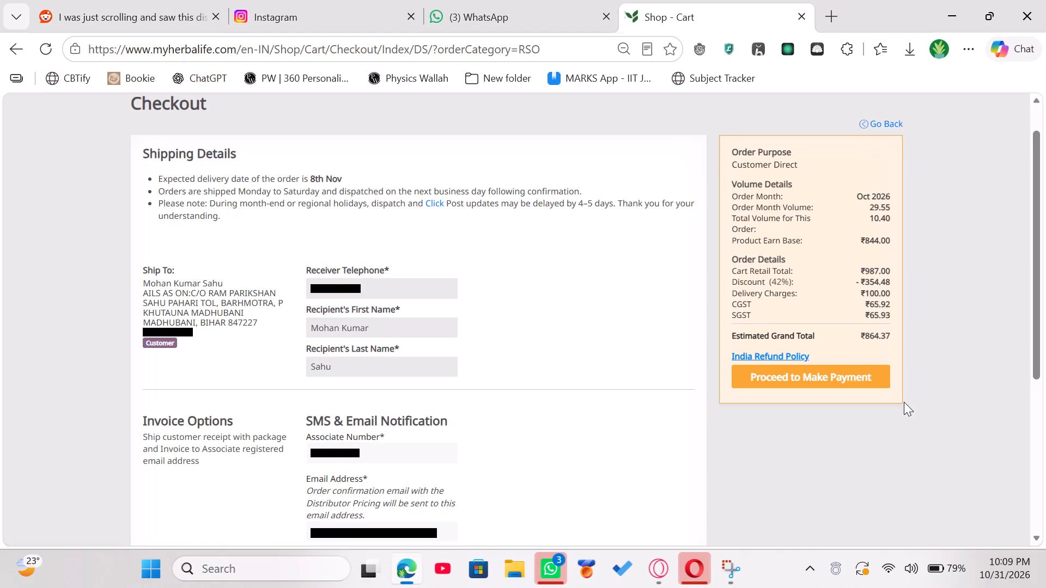
left_click(947, 316)
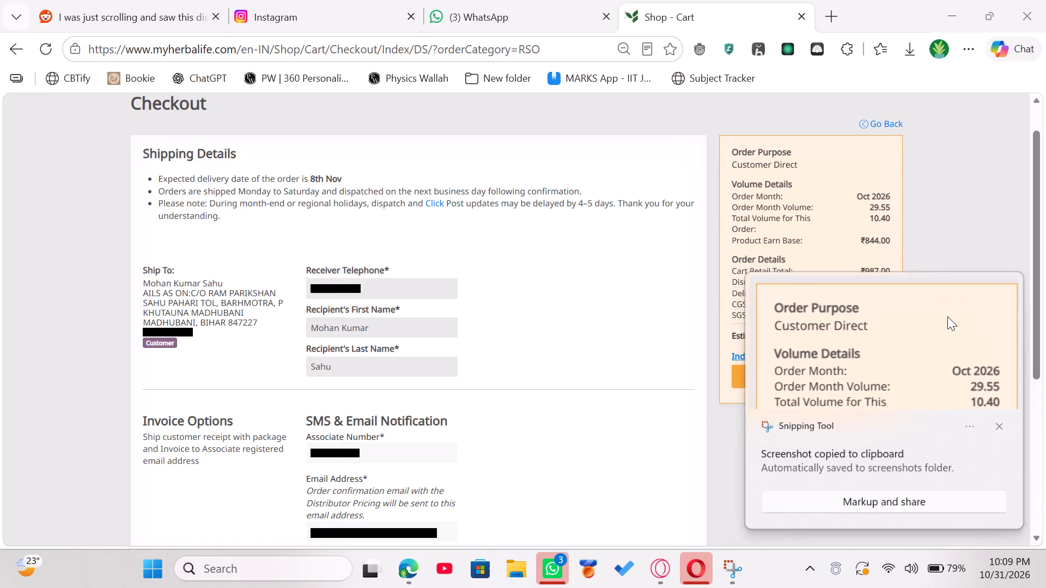
left_click(865, 240)
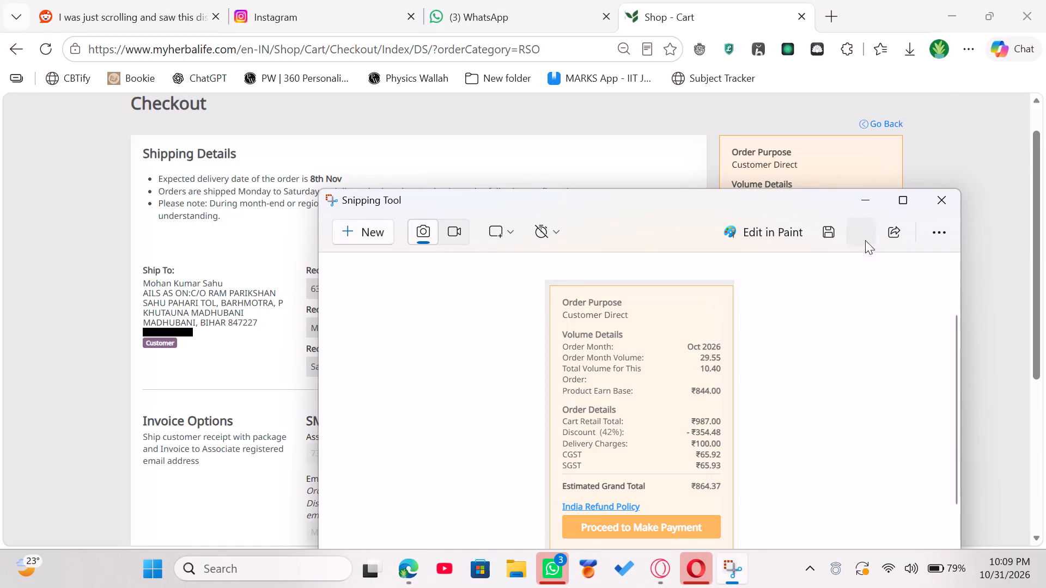
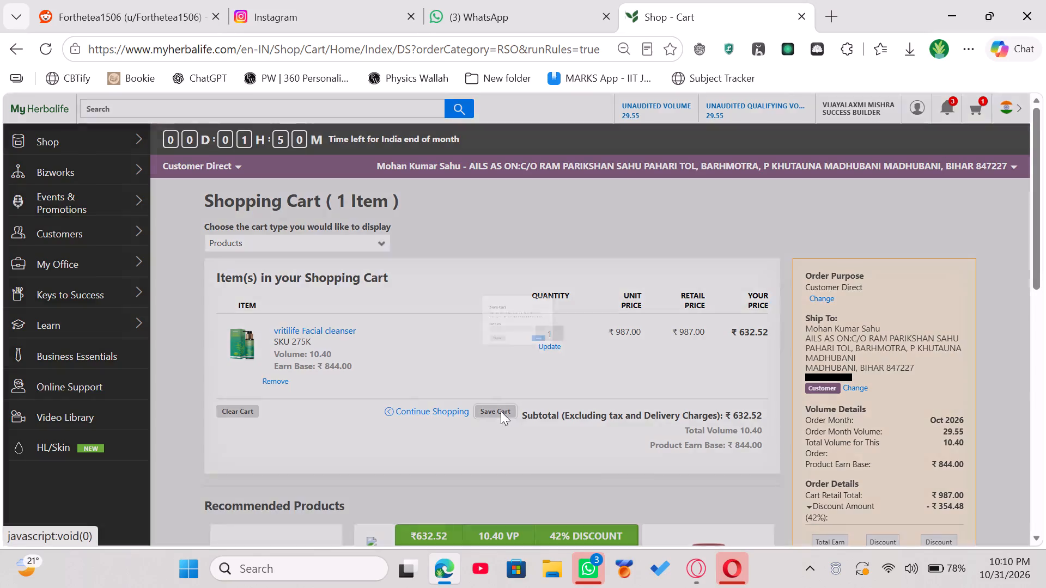
Save the current facial cleanser cart under the customer's first name.
left_click(517, 349)
type("Mohan")
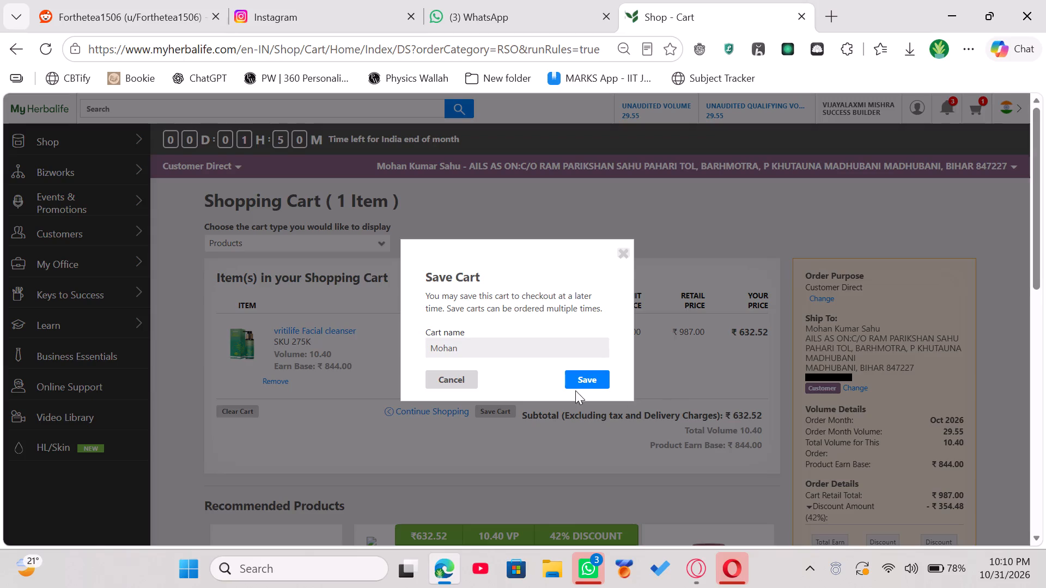
left_click(572, 383)
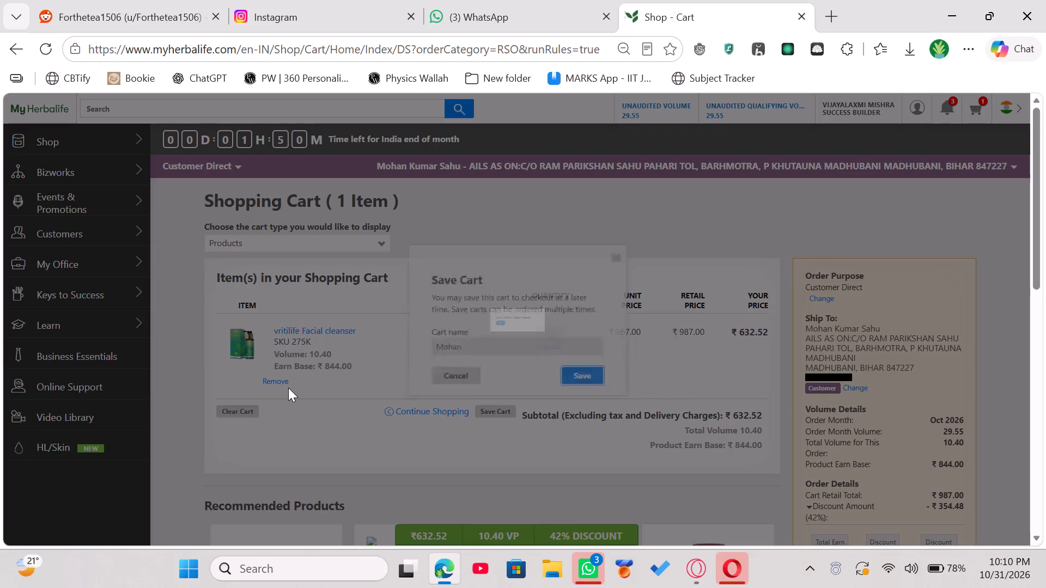
left_click(443, 326)
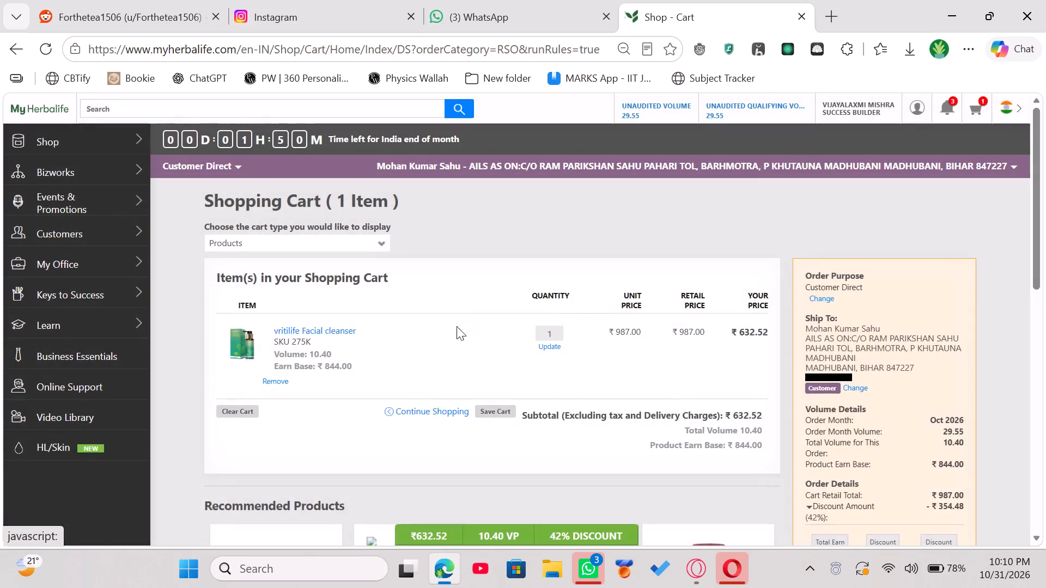
Clear all items from the shopping cart.
left_click(246, 409)
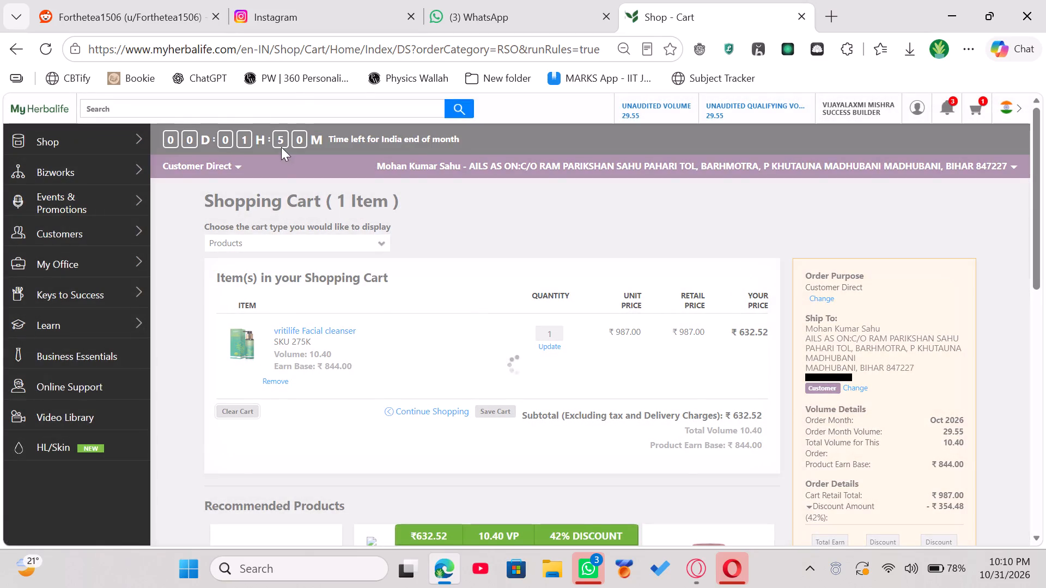
Search the shop for "formula 1 750 kulfi" and add the Formula 1 Nutritional shake mix kulfi 750 g as a Self-purpose Order.
left_click(276, 94)
left_click(271, 107)
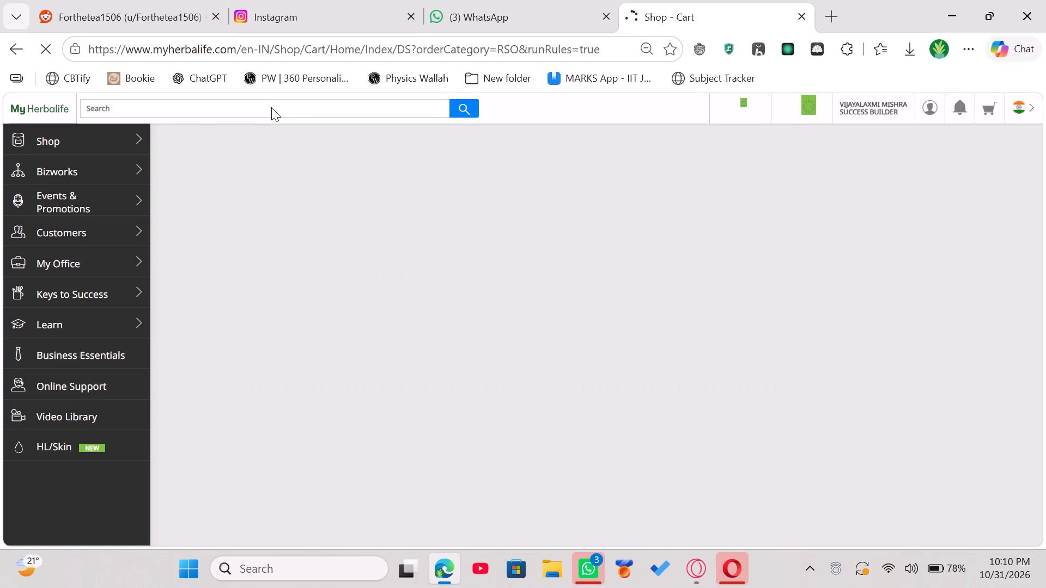
left_click(261, 108)
type("formula")
key("space")
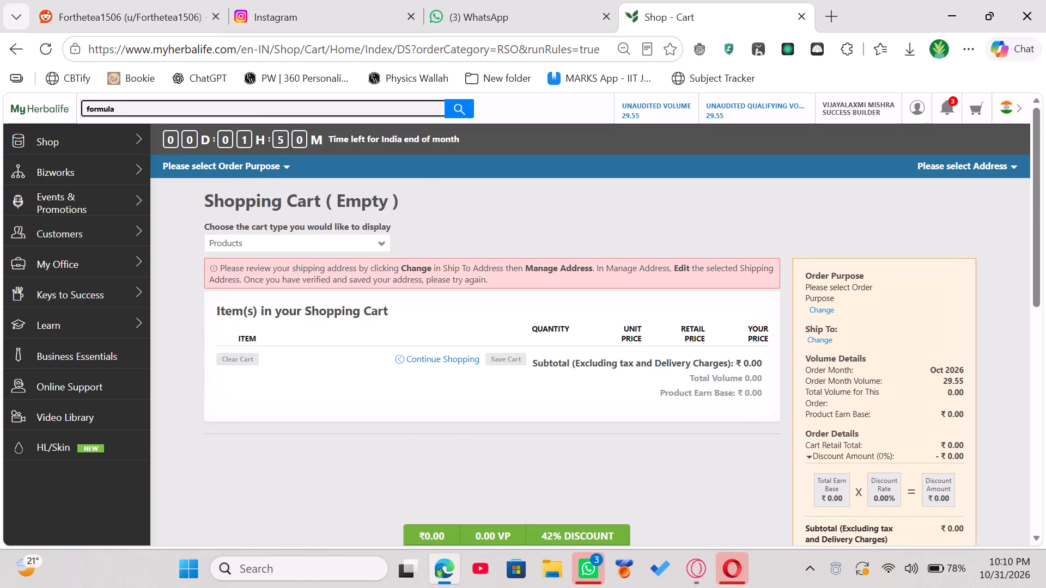
type("1")
key("space")
type("750 kulfu")
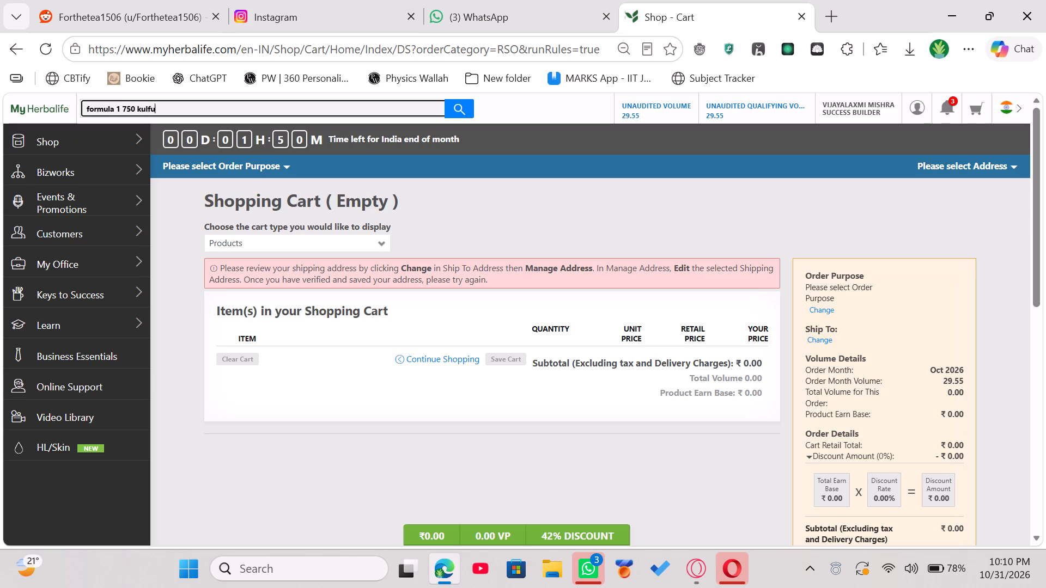
key("BackSpace")
key("i")
key("Return")
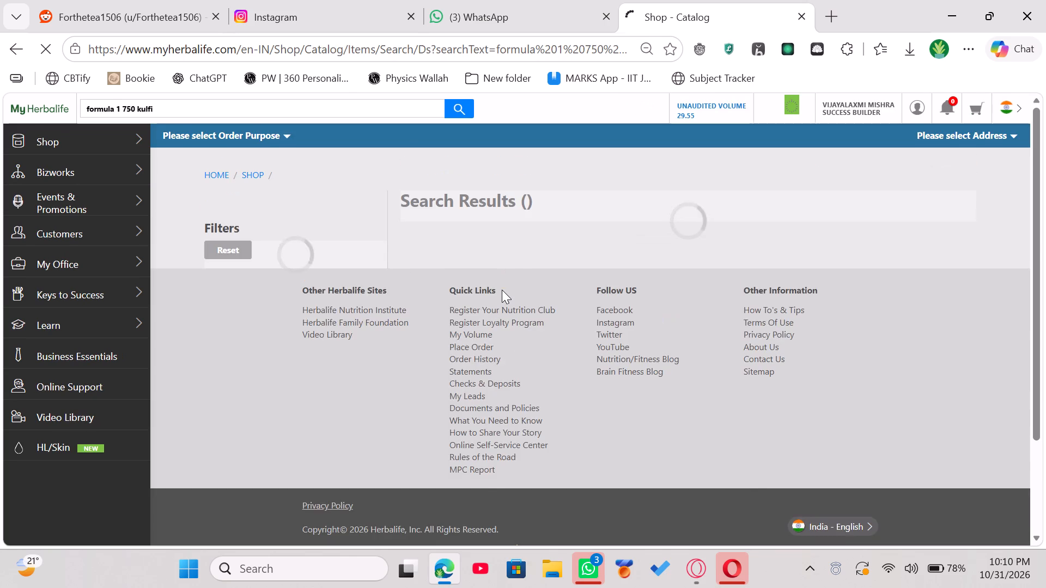
scroll(502, 290, "down", 1)
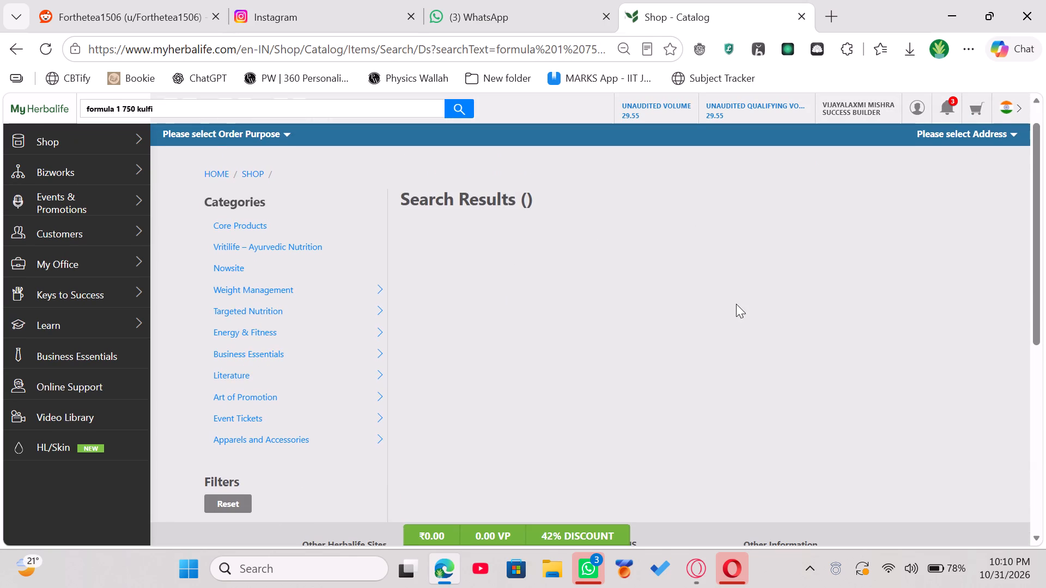
left_click(874, 297)
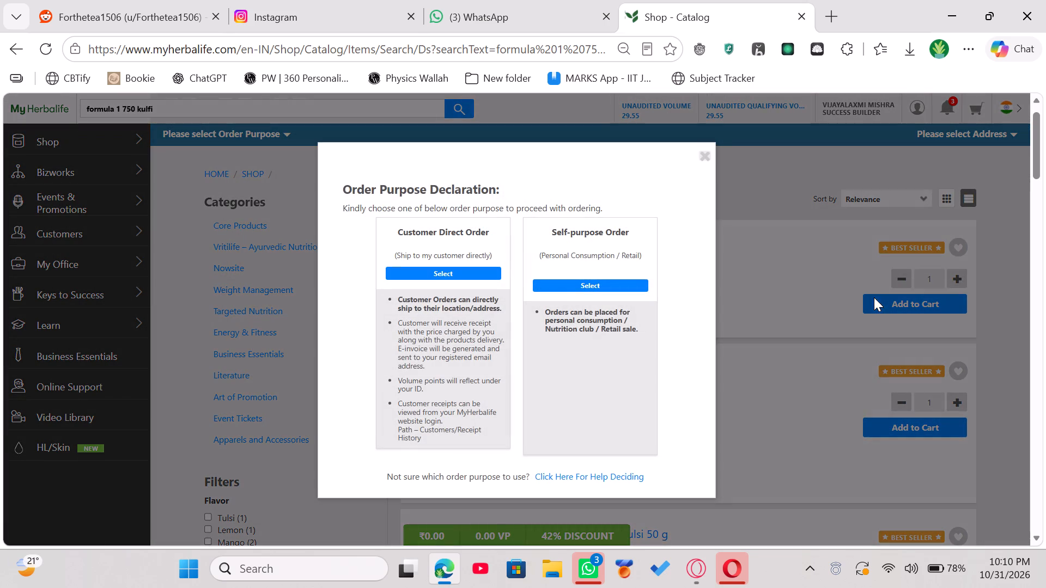
left_click(616, 285)
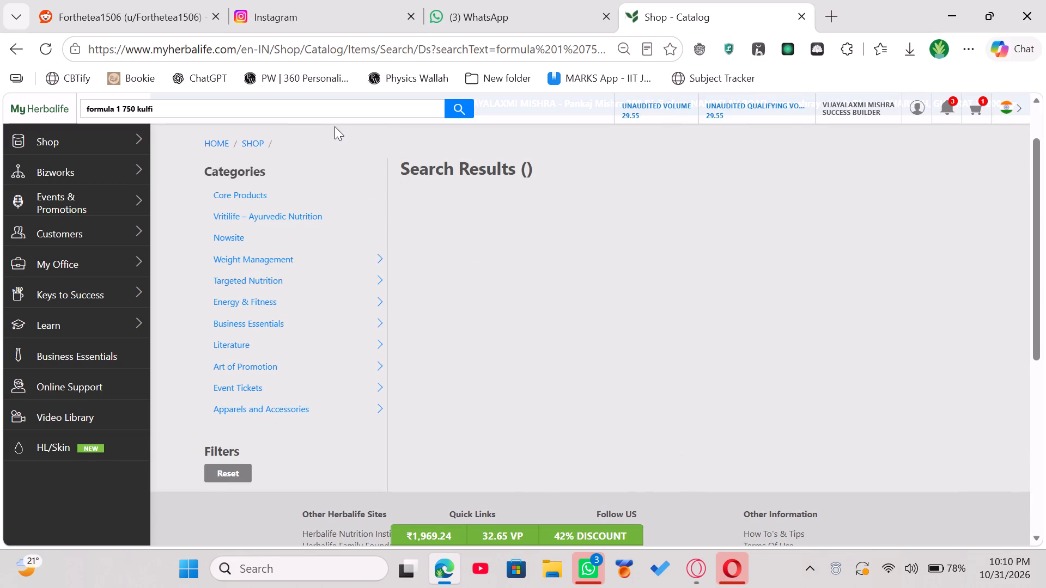
Search the shop for "moisturizer" and add one vritilife Moisturizer to the cart.
triple_click(327, 101)
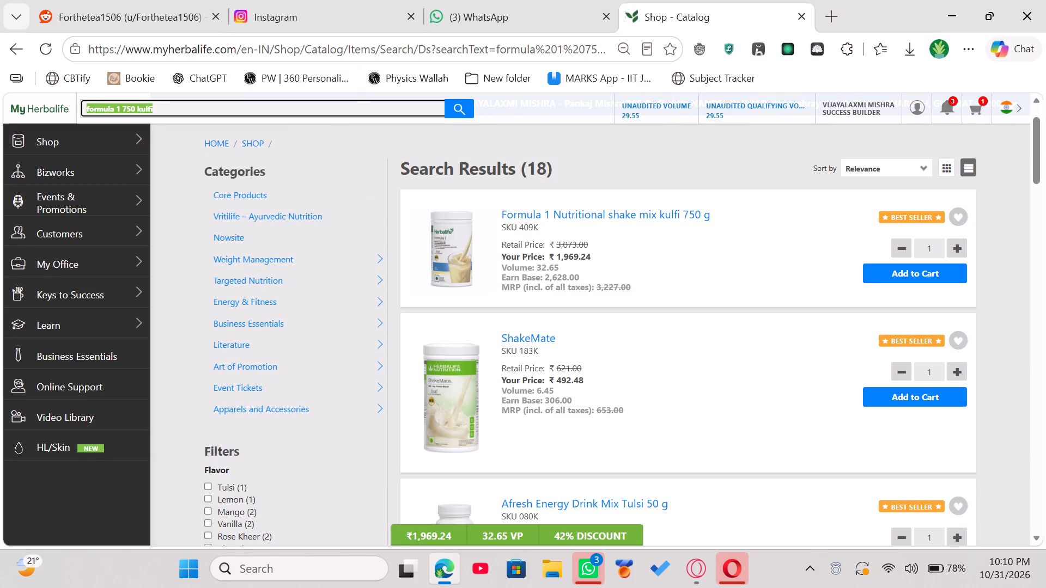
type("moisturizer")
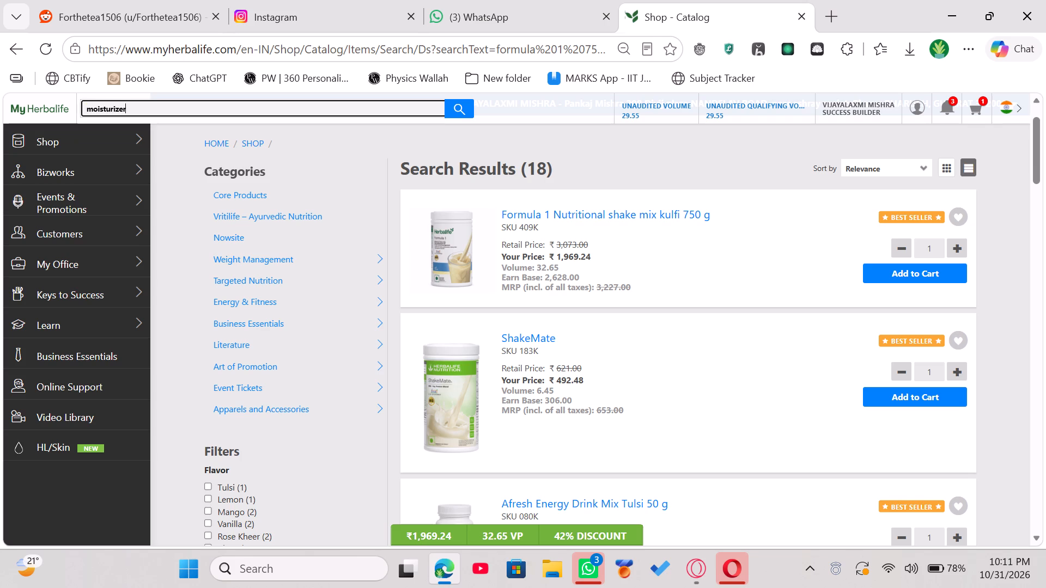
key("Return")
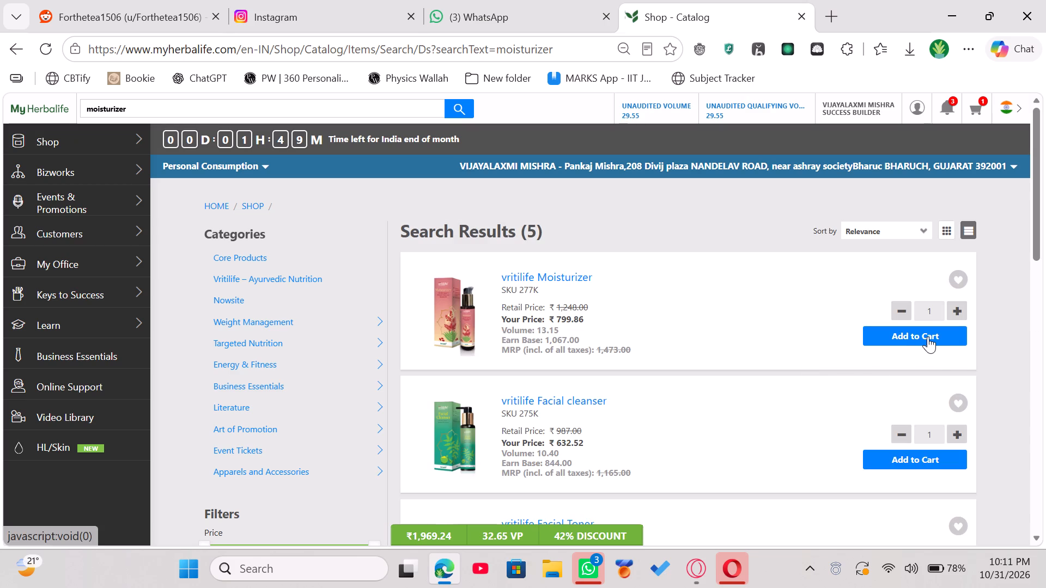
left_click(928, 336)
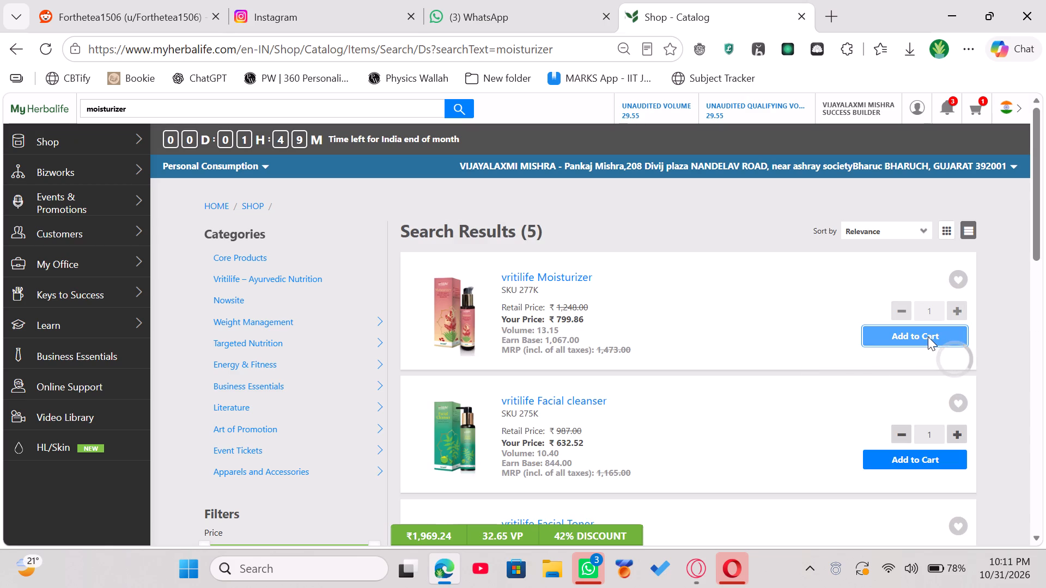
Search the shop for "protein powder" and add one Personalized Protein Powder 200 g to the cart.
double_click(338, 97)
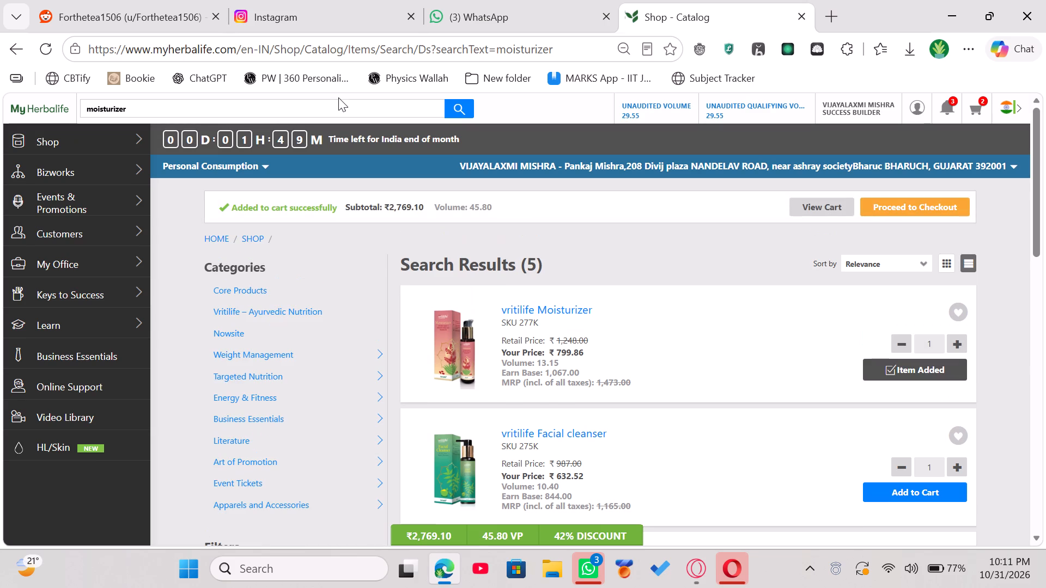
triple_click(335, 103)
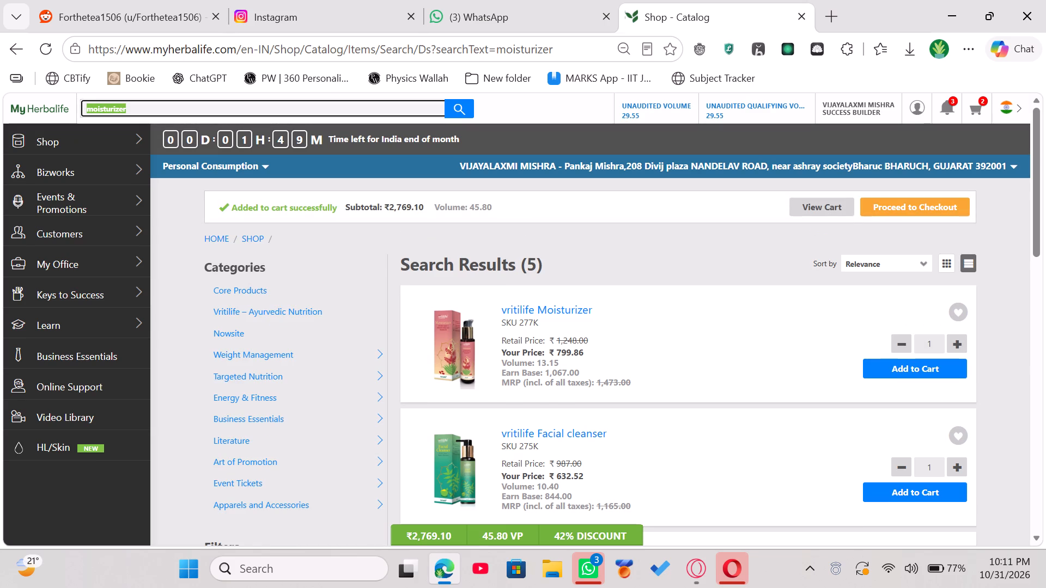
type("protein powder")
key("Return")
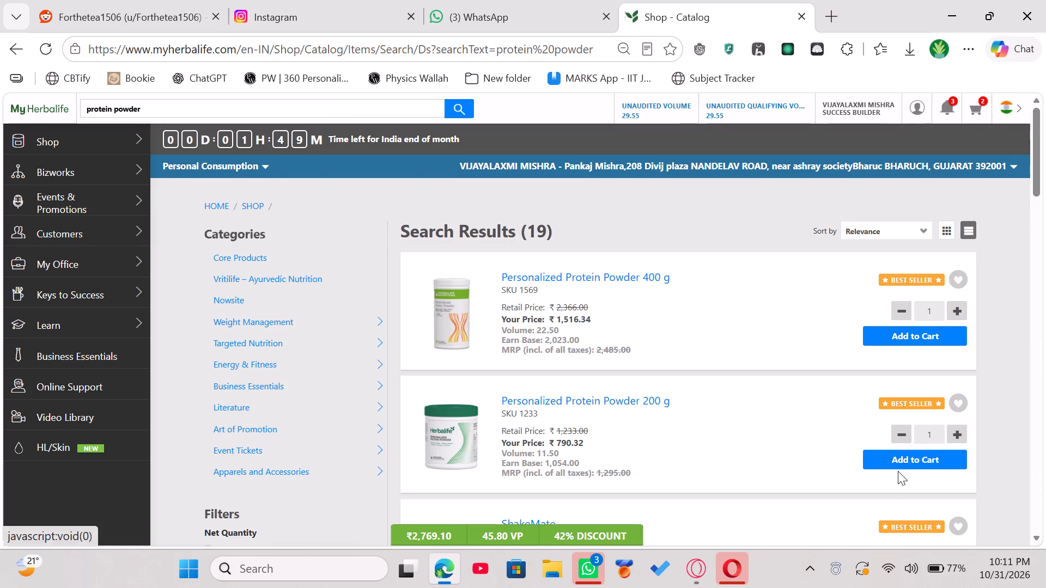
left_click(899, 459)
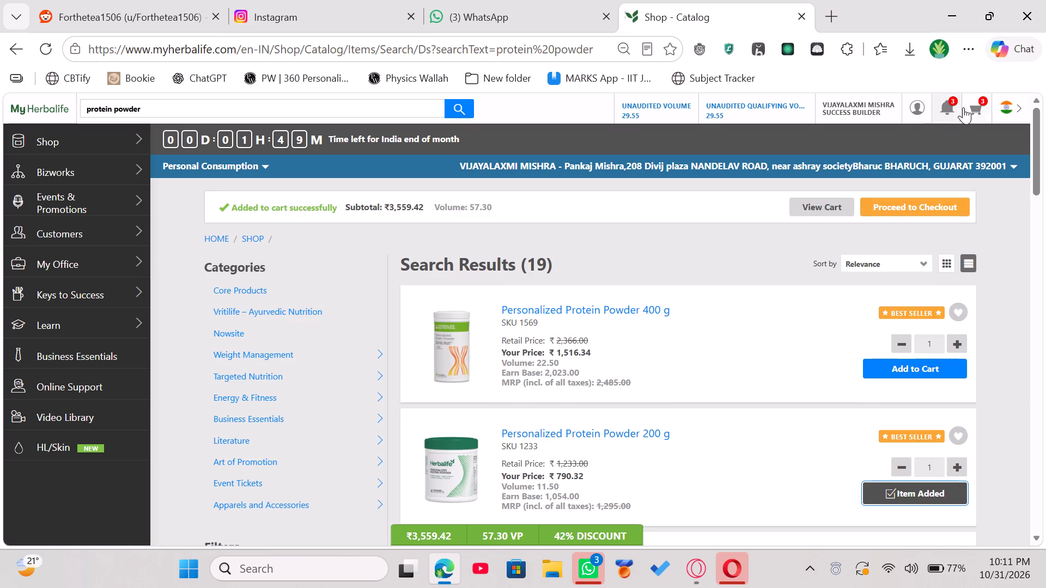
Open the shopping cart and take the personal consumption order through checkout to payment.
left_click(975, 101)
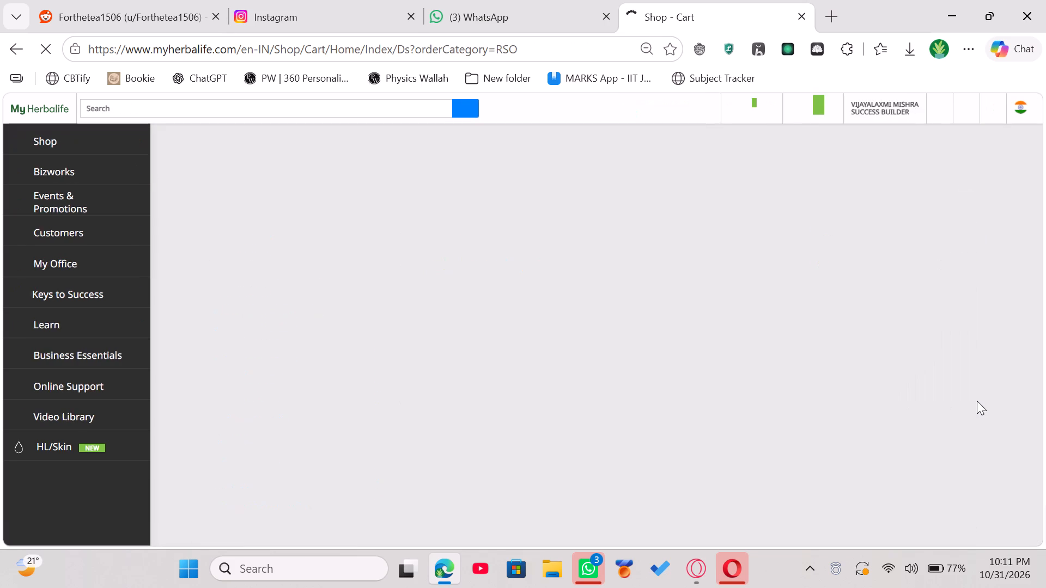
scroll(977, 401, "down", 3)
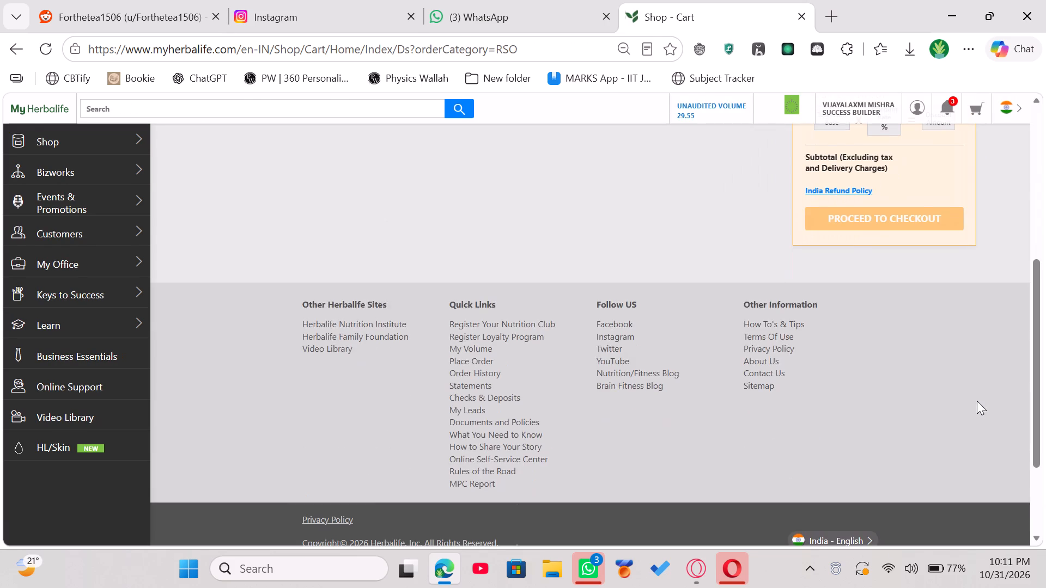
left_click(911, 292)
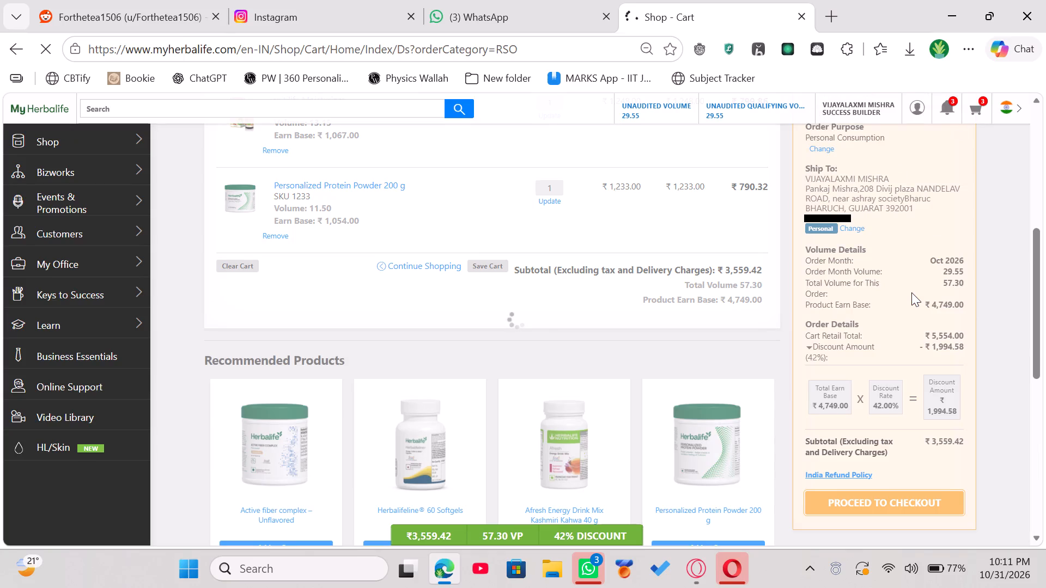
scroll(911, 292, "down", 1)
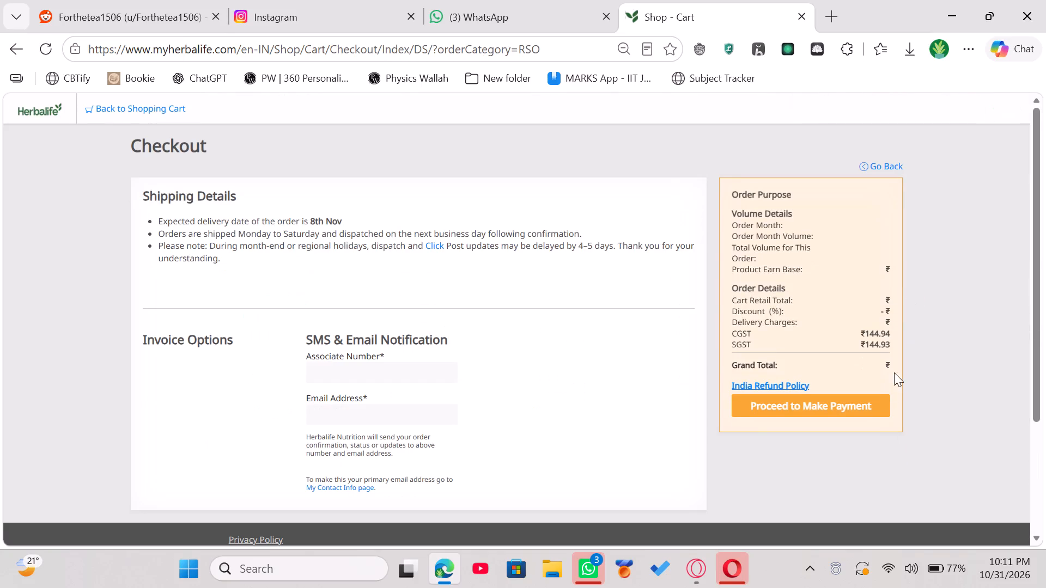
left_click(871, 410)
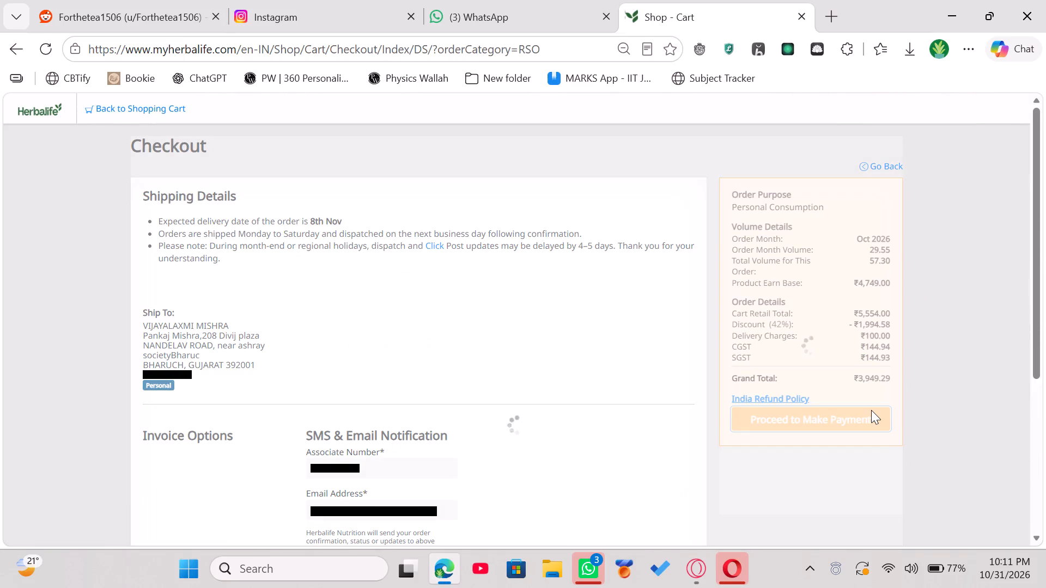